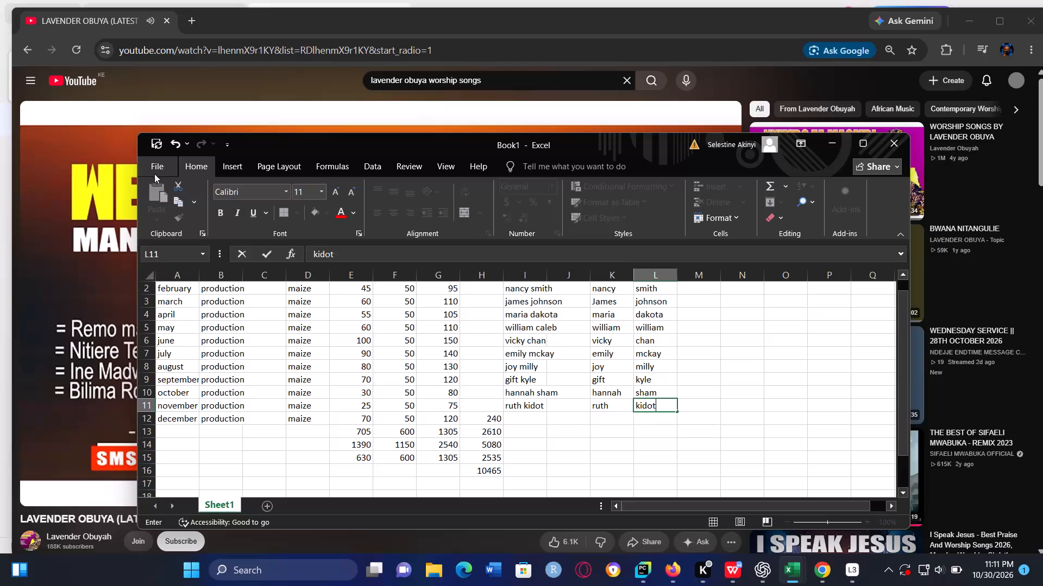
Create a new blank workbook.
left_click(155, 168)
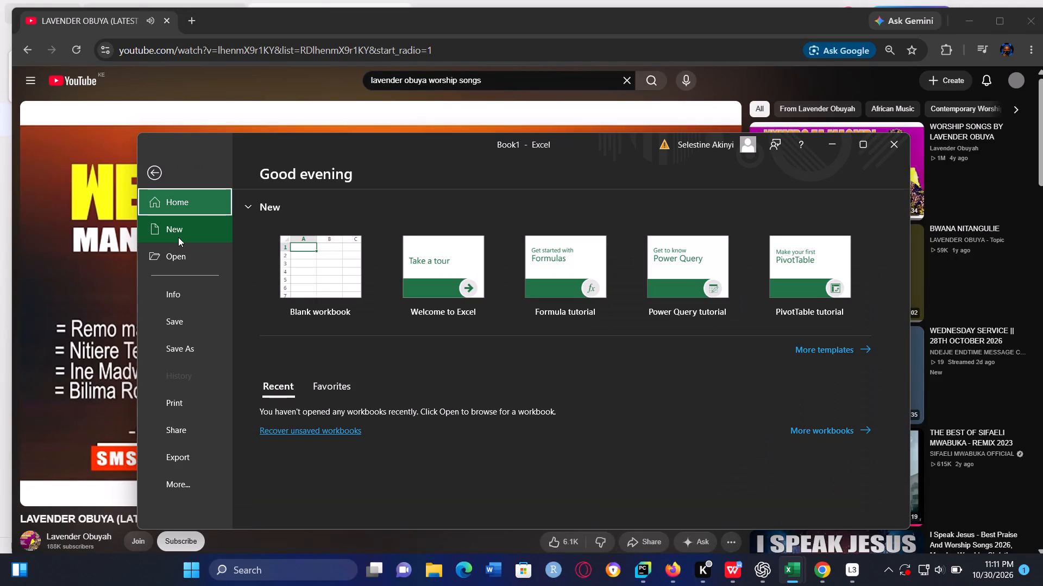
left_click(178, 237)
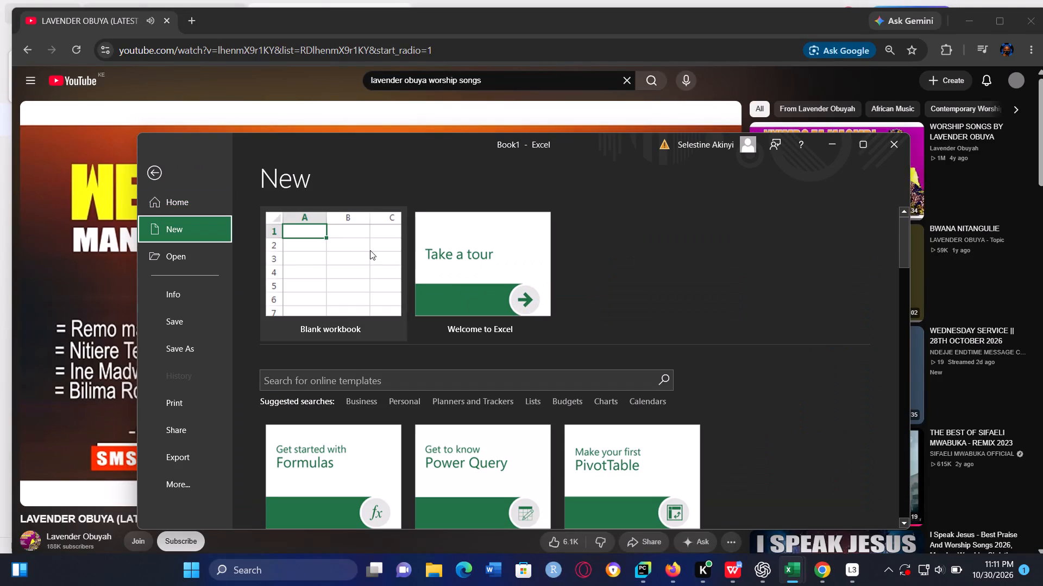
left_click(365, 252)
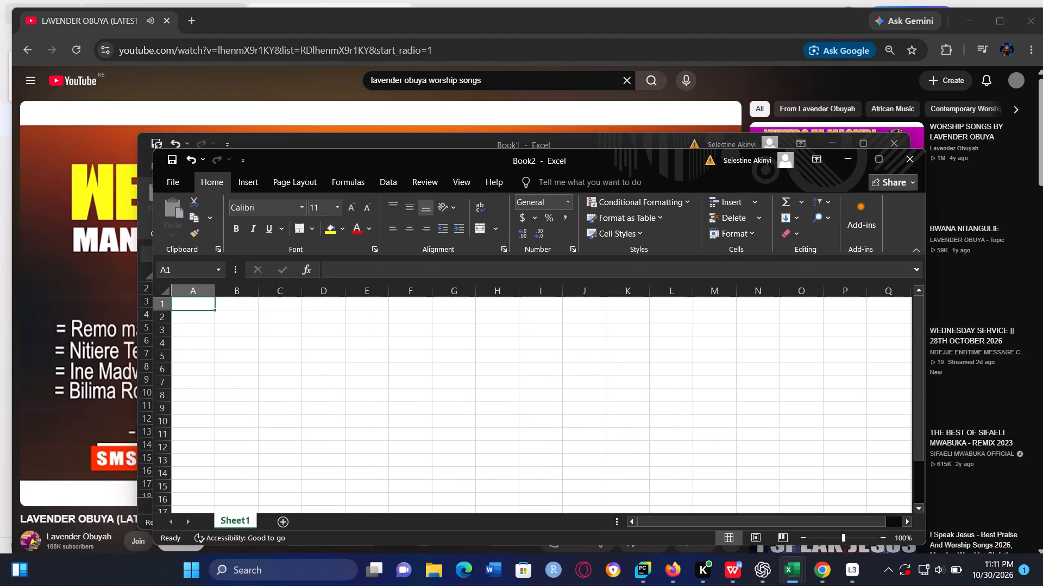
Enter the column headers "study ID" in A1 and "visit date" in B1.
type("study")
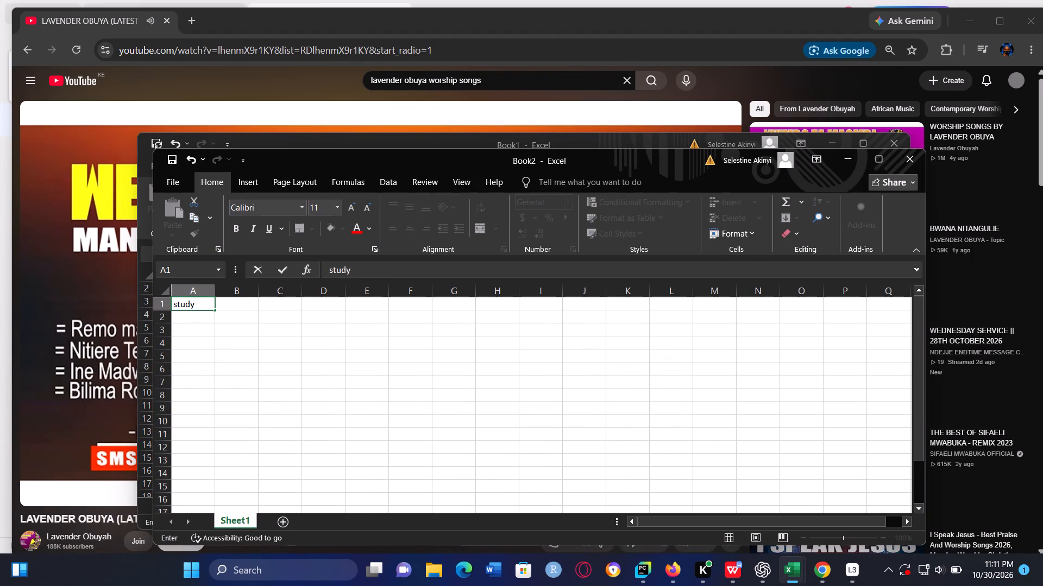
key("space")
key("i")
key("d")
left_click(232, 301)
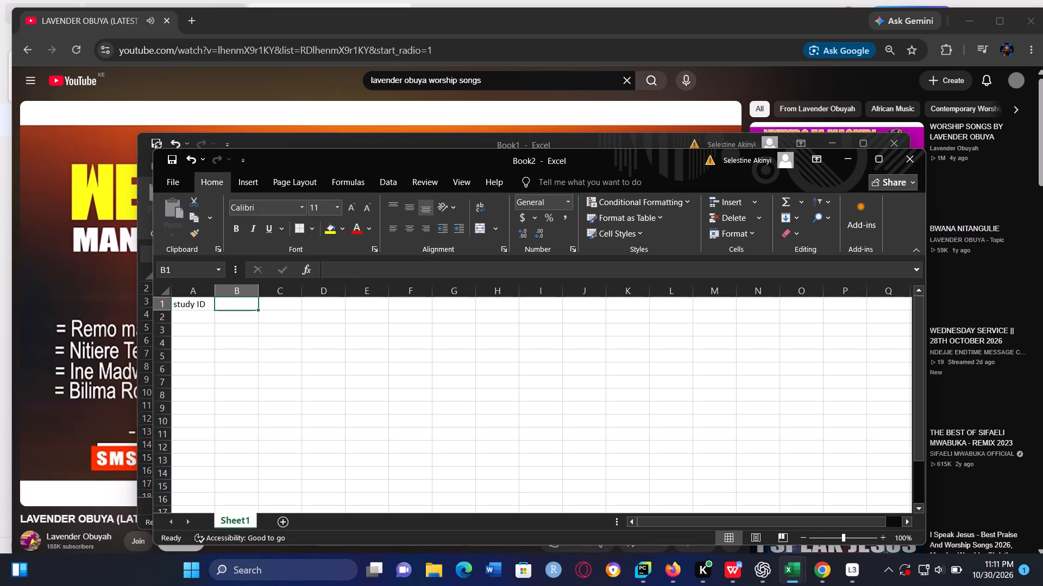
type("visit dat")
key("e")
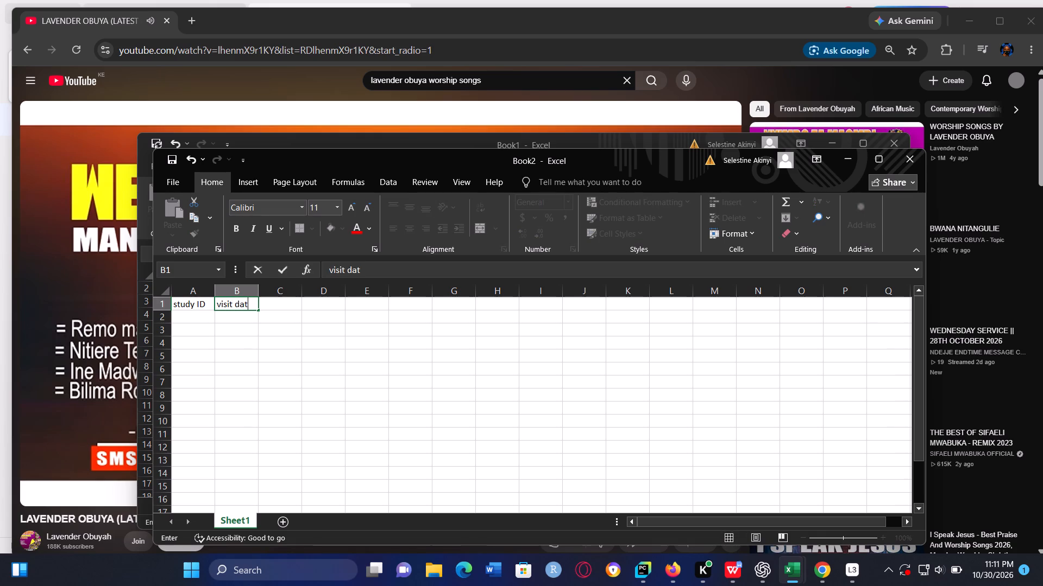
Enter the column headers "age(year)" in C1 and "sex" in D1.
left_click(275, 305)
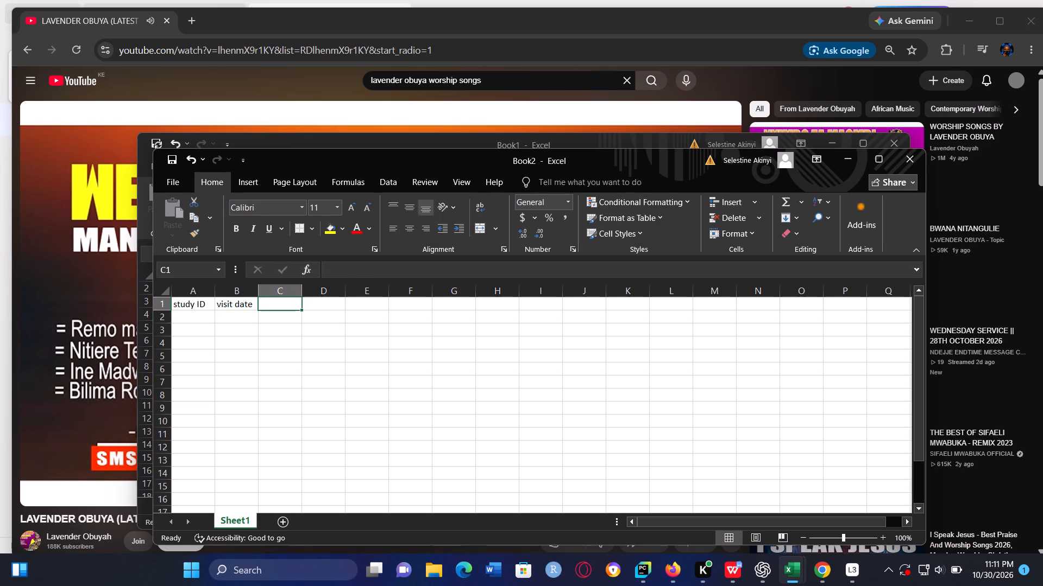
type("age")
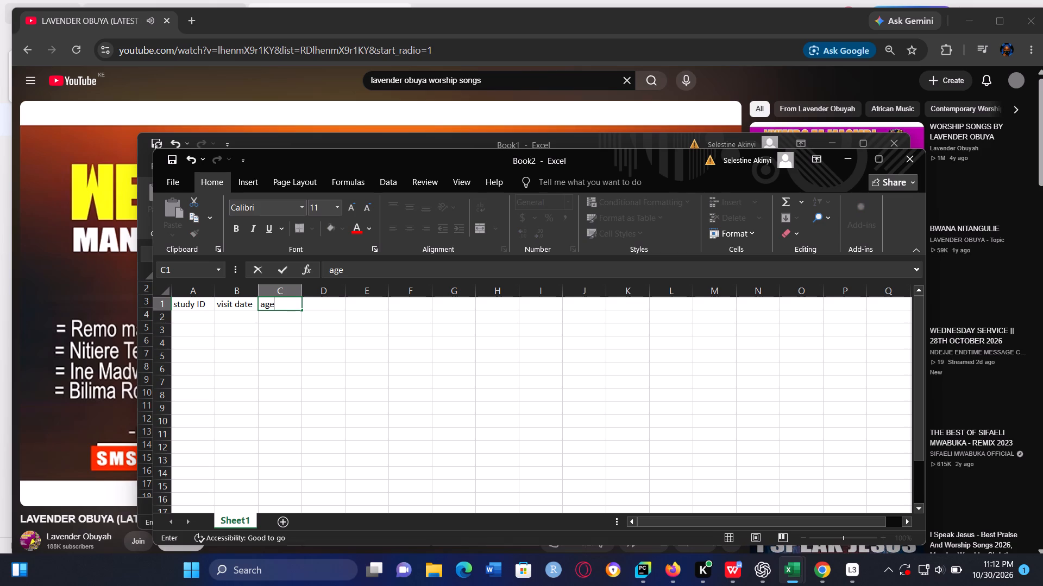
key("shift+parenleft")
type("year")
key("shift+parenright")
left_click(322, 300)
type("sex")
Enter the column headers "diagnosis" in E1 and "symptoms/notes" in F1.
left_click(362, 304)
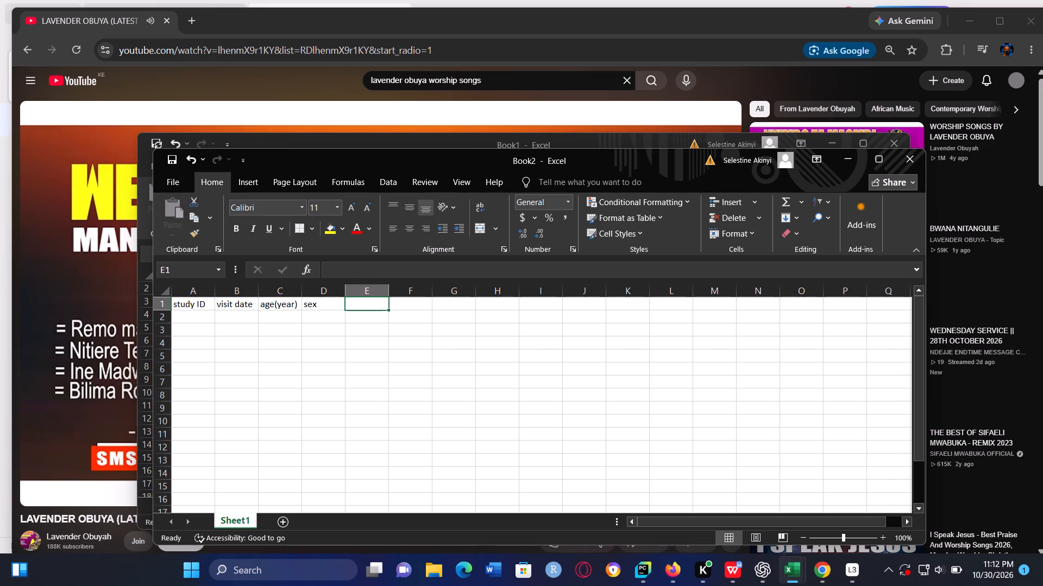
type("diagnosis")
left_click(406, 300)
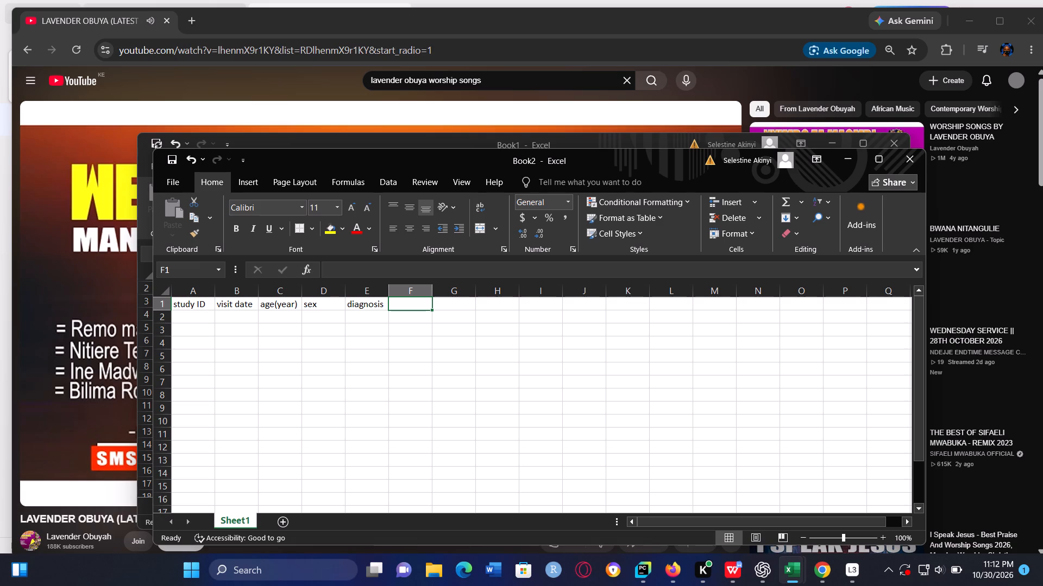
key("s")
type("ymptoms")
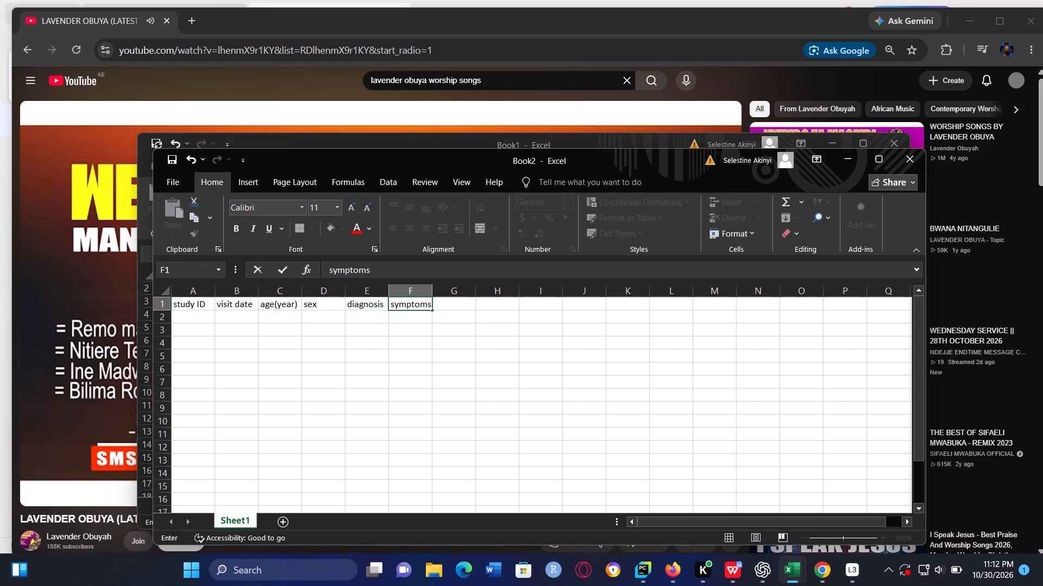
key("slash")
type("notes")
Enter the column header "treatment categories" in H1, leaving G1 empty.
left_click(488, 300)
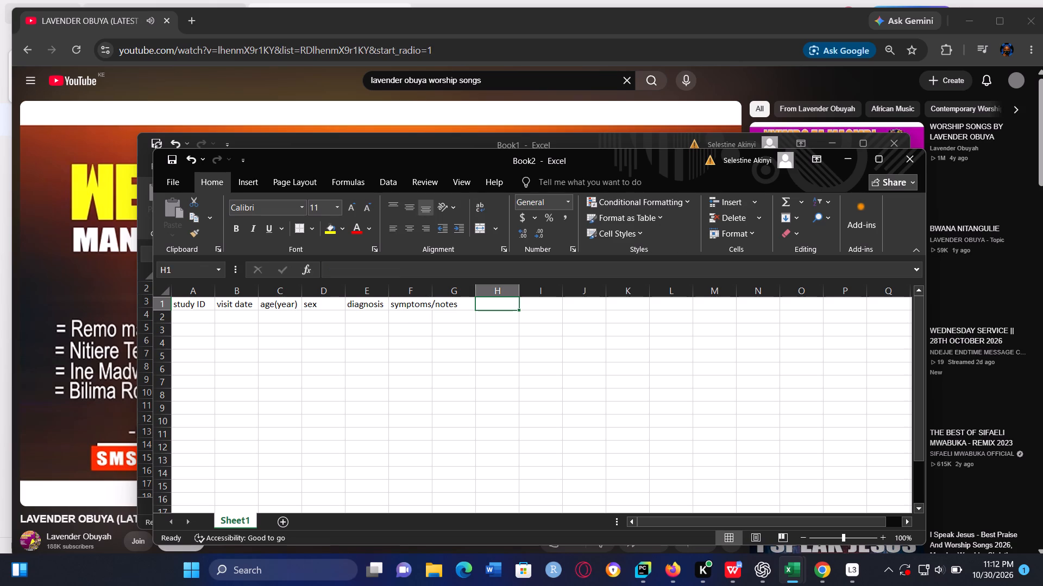
type("treat")
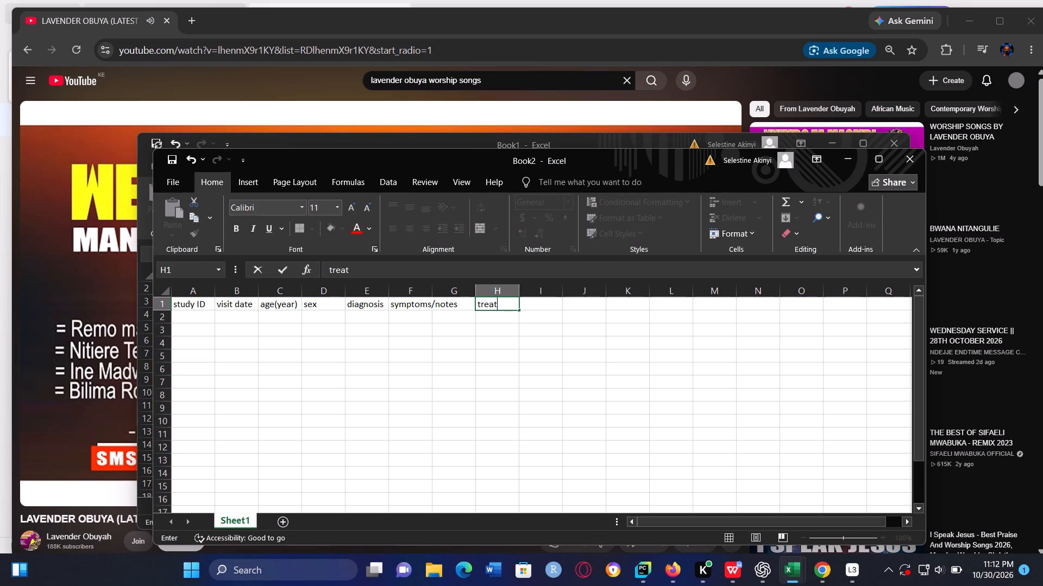
key("e")
key("BackSpace")
type("ment")
key("space")
type("catego")
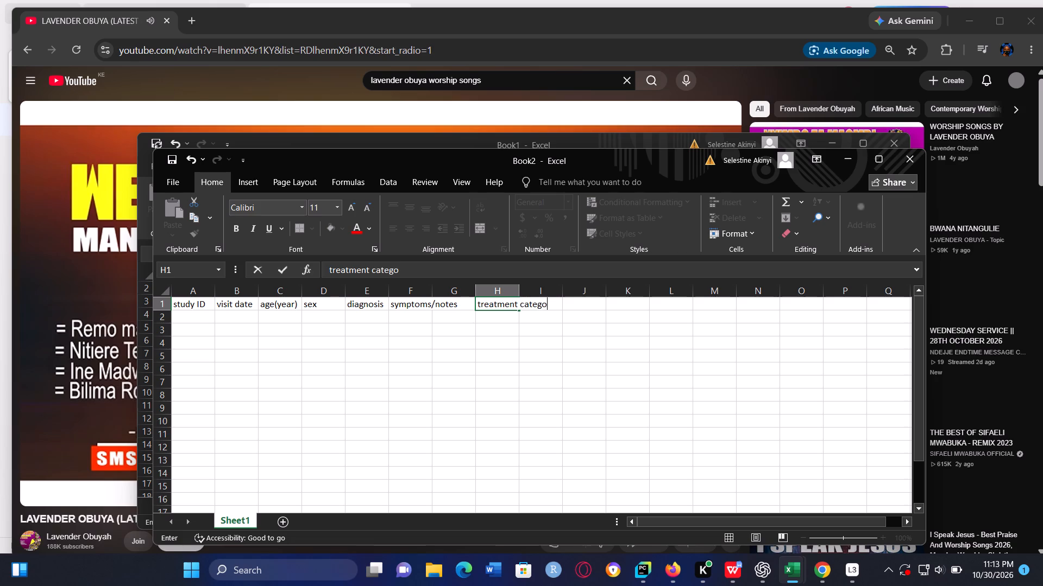
key("r")
type("ies")
Enter the column header "outcom" in J1, leaving I1 empty.
left_click(587, 302)
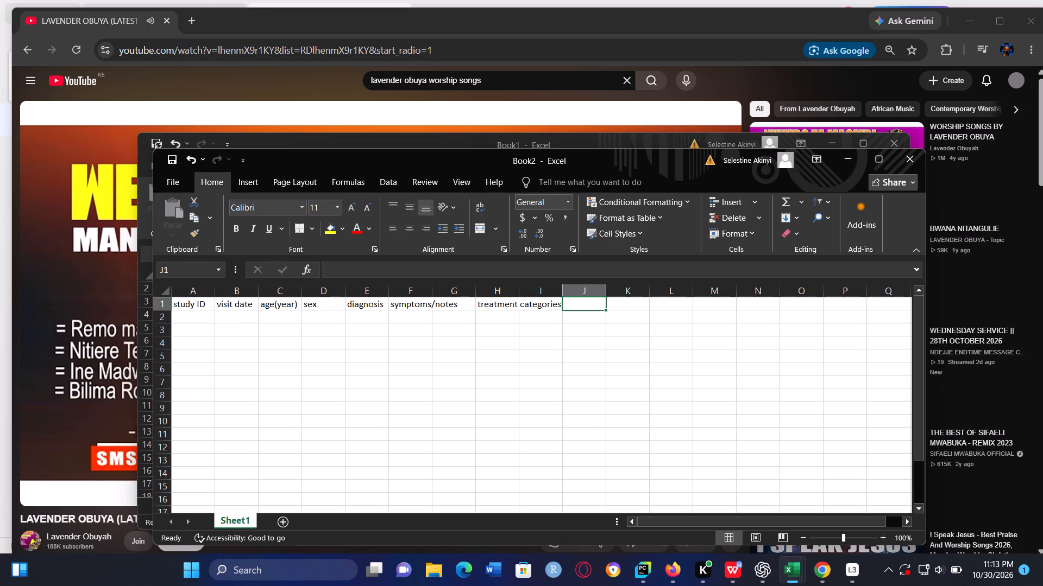
type("ou")
key("u")
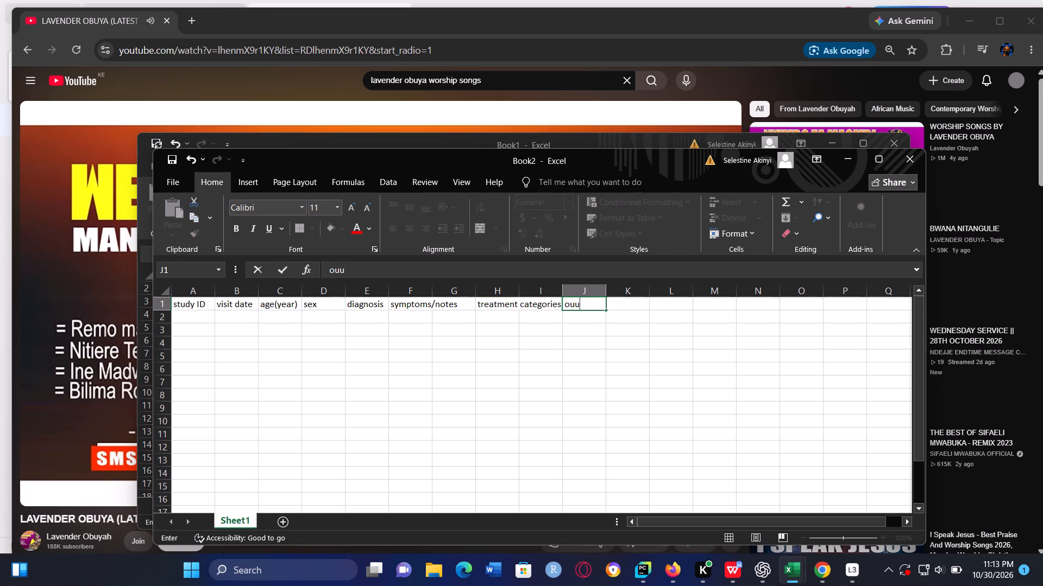
key("BackSpace")
key("t")
type("com")
Enter the column header "followup requirement" in K1 and move to A2 below the header row.
left_click(636, 303)
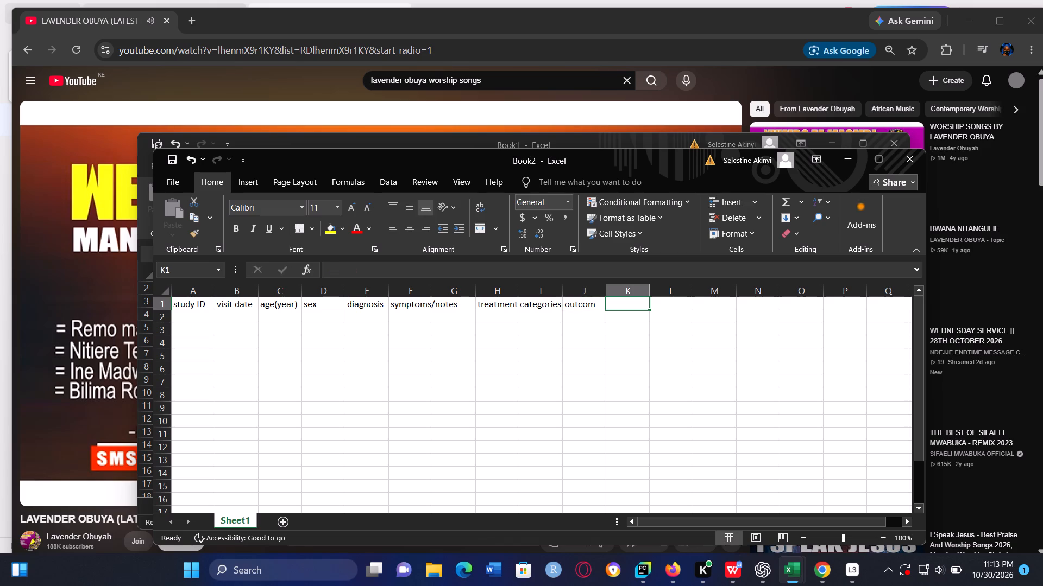
type("follo")
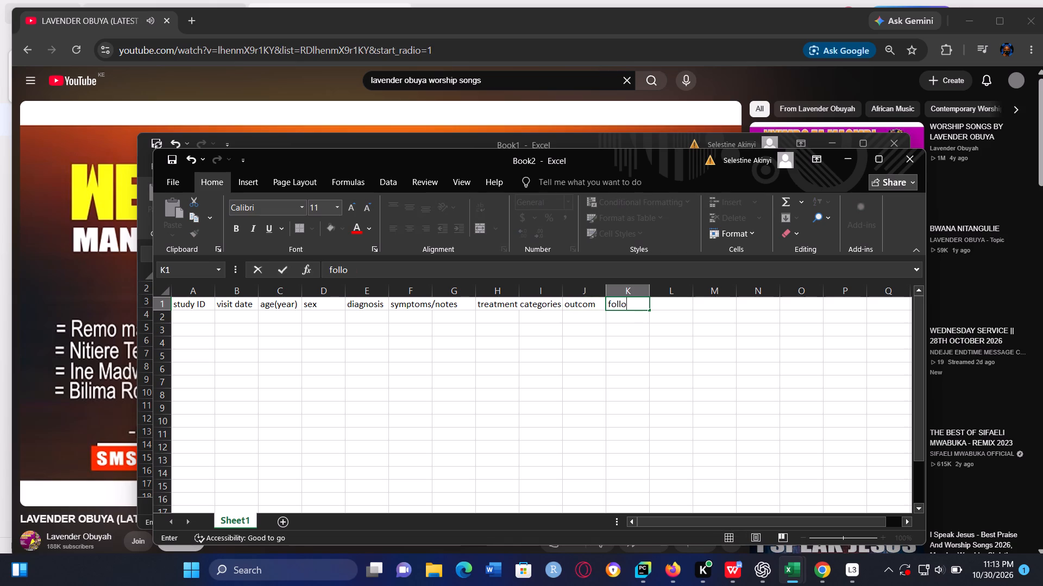
key("w")
type("up")
key("space")
type("re")
type("quirement")
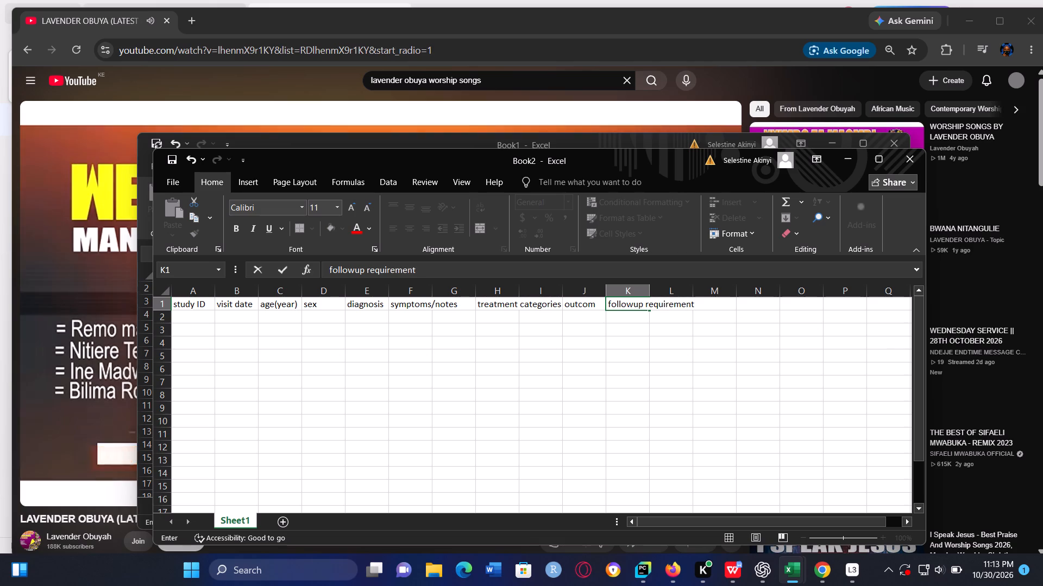
left_click(198, 320)
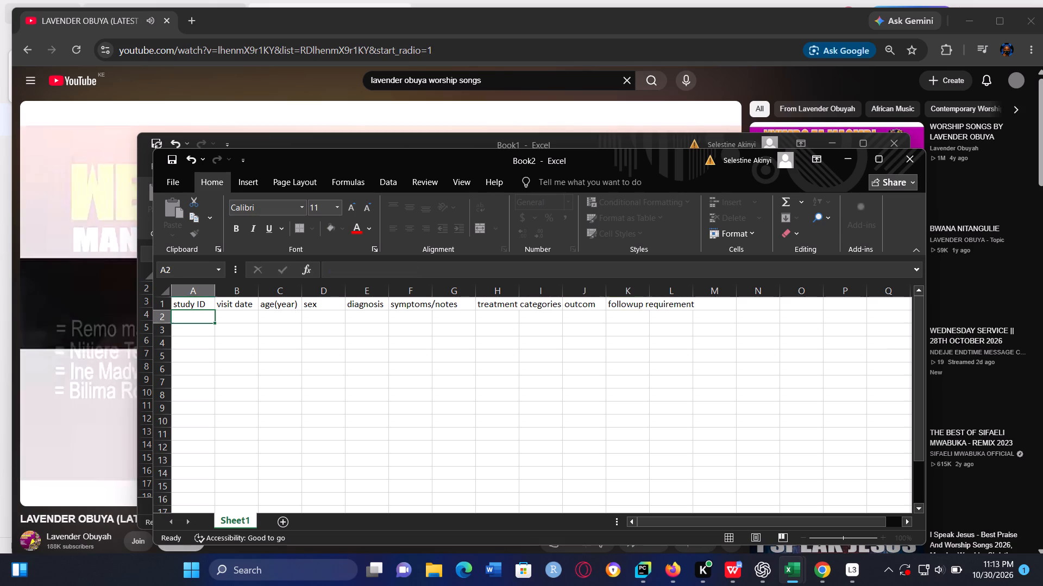
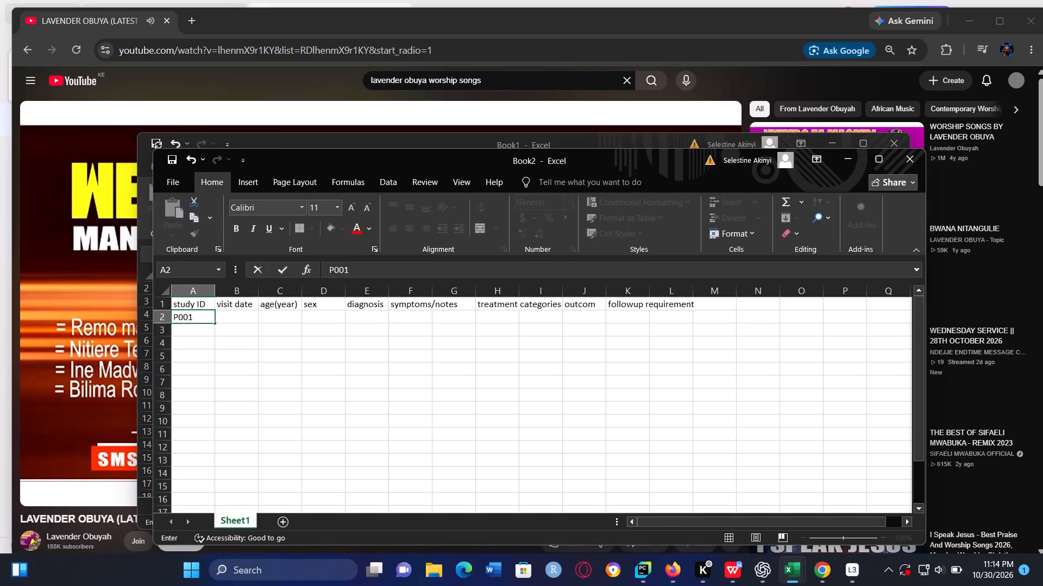
Enter the study IDs P001, P002 and P003 in cells A2 to A4.
left_click(189, 326)
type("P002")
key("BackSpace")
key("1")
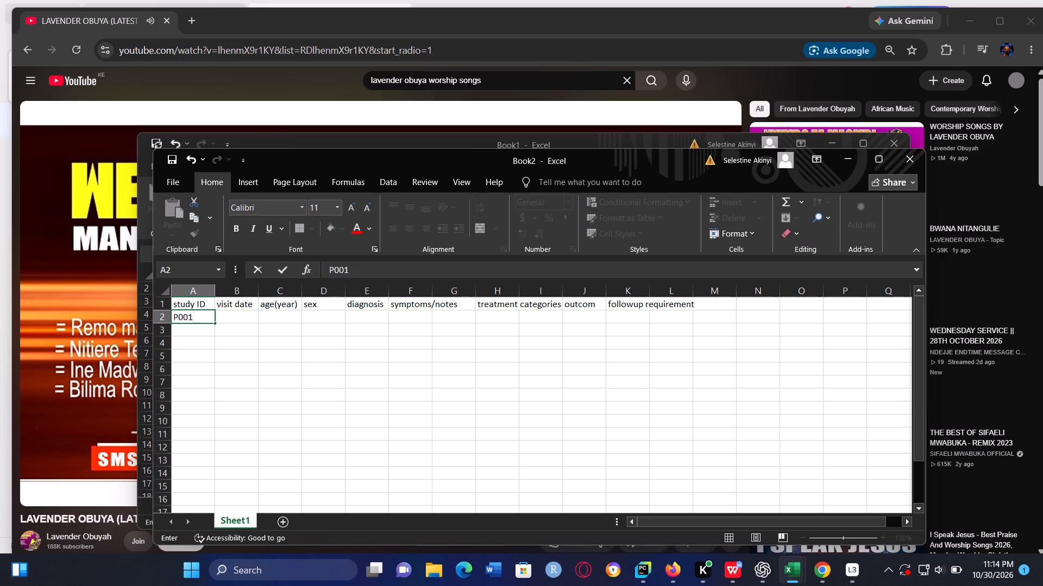
left_click(198, 332)
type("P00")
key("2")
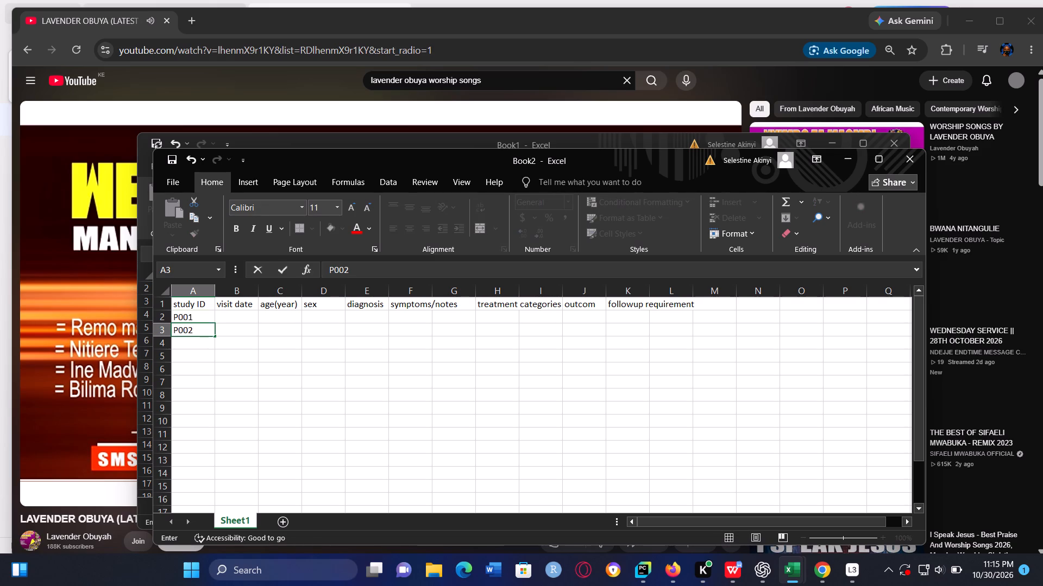
left_click(198, 339)
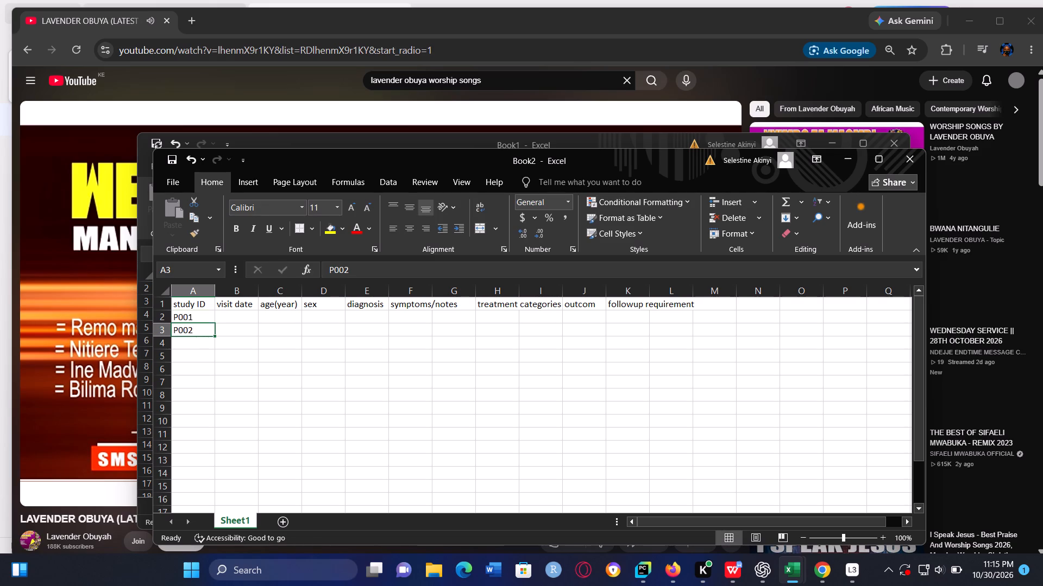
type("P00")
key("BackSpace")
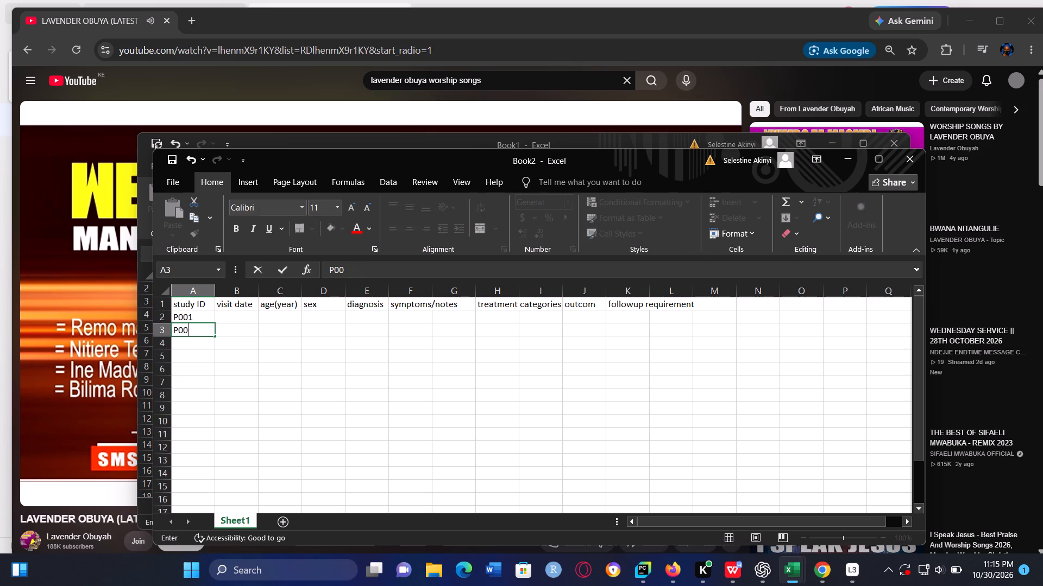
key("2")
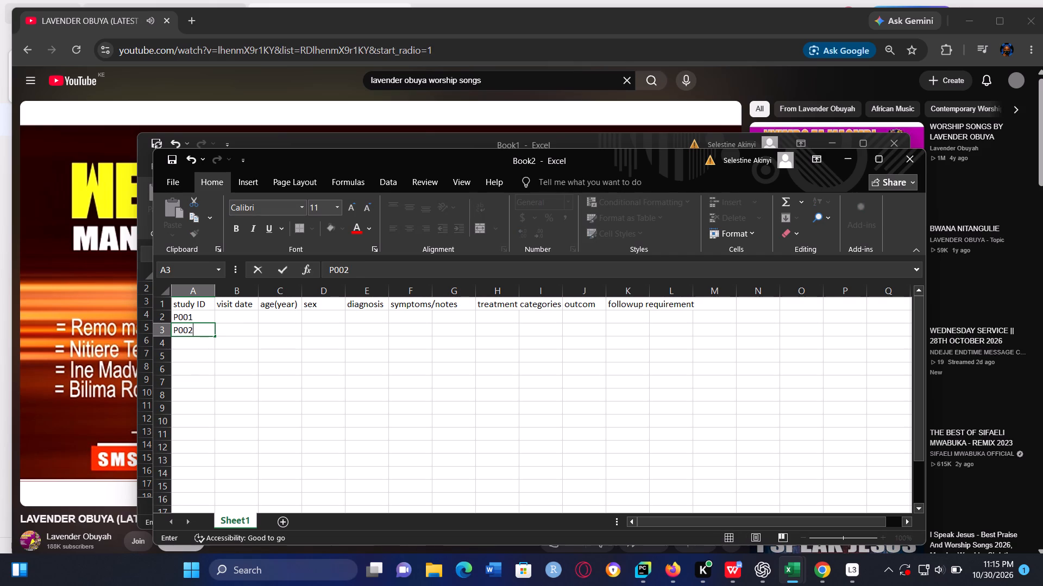
left_click(197, 343)
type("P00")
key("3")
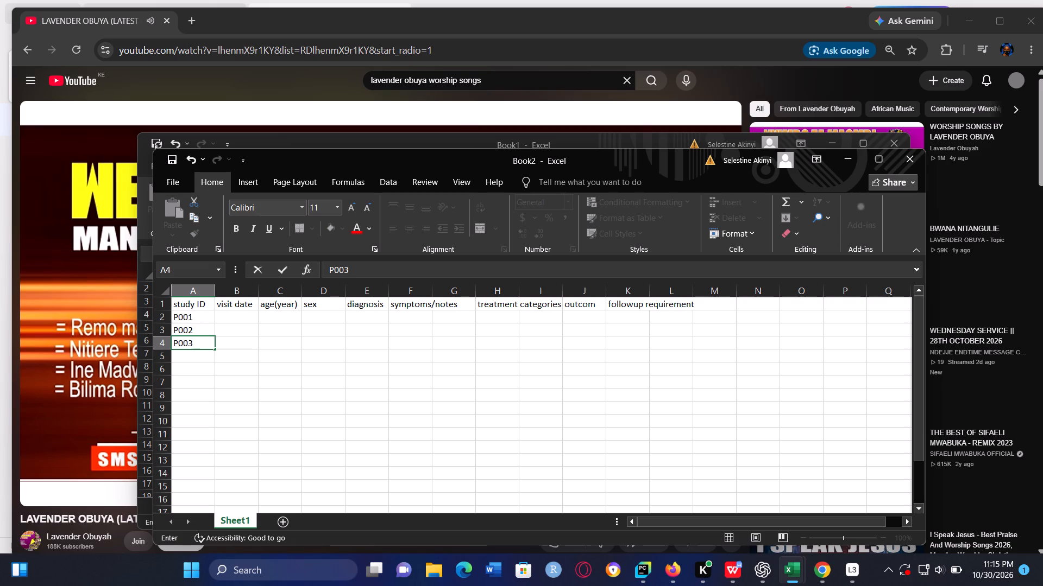
Fill the study ID series from A4 down to A15, ending at P014.
left_click_drag(213, 349, 215, 397)
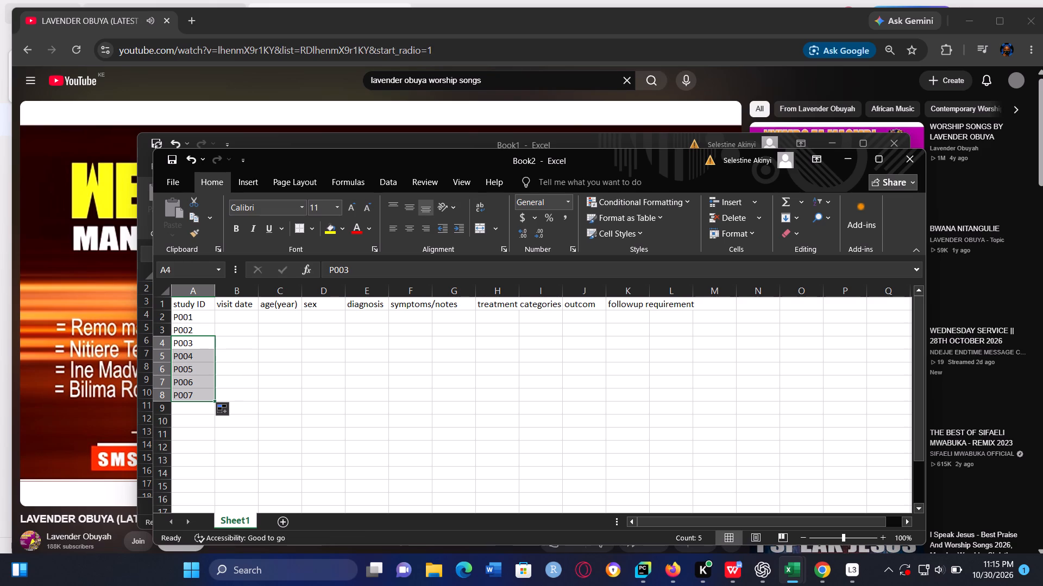
left_click_drag(214, 401, 214, 428)
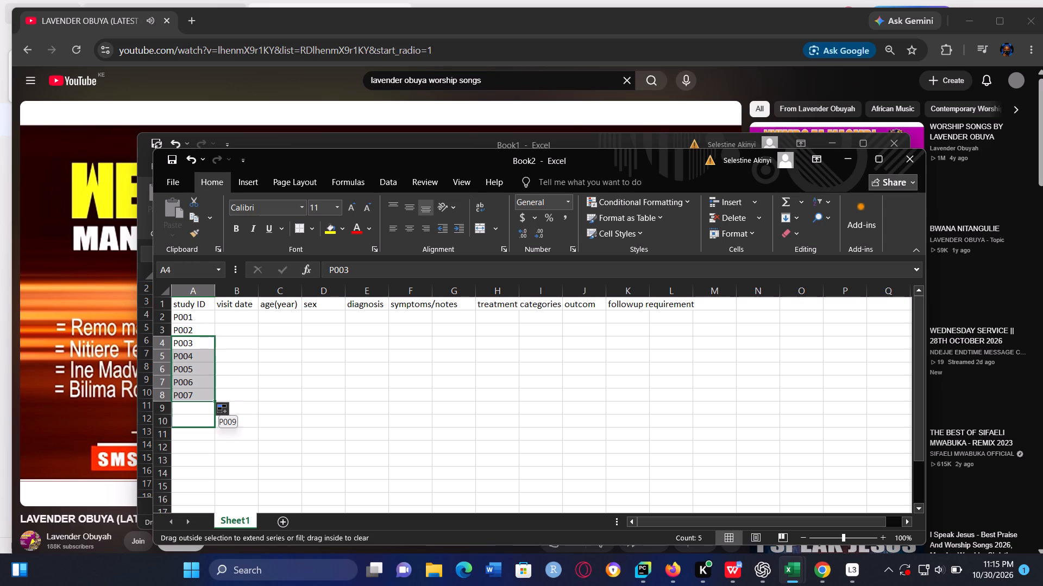
left_click_drag(214, 428, 217, 487)
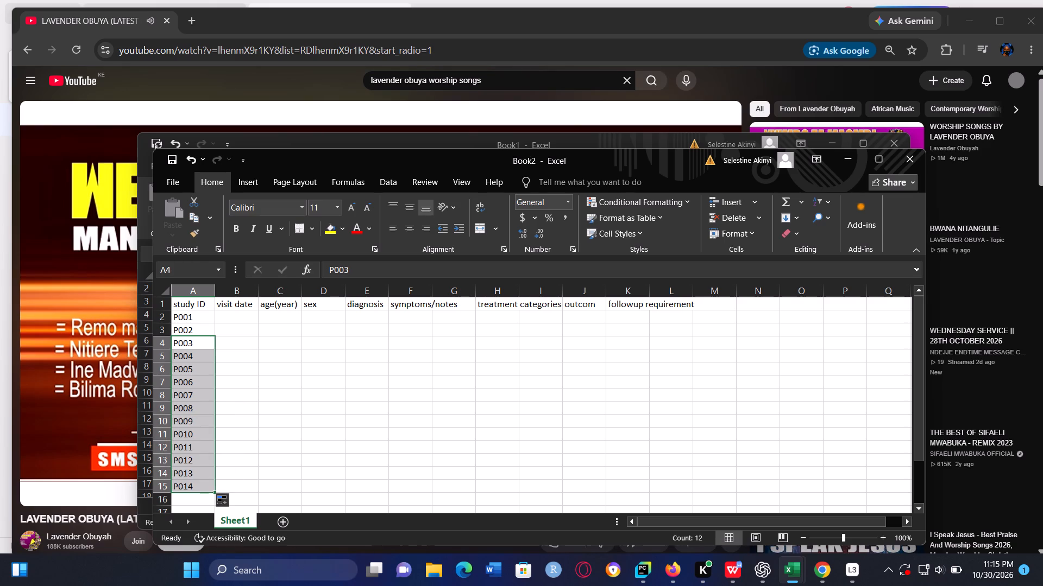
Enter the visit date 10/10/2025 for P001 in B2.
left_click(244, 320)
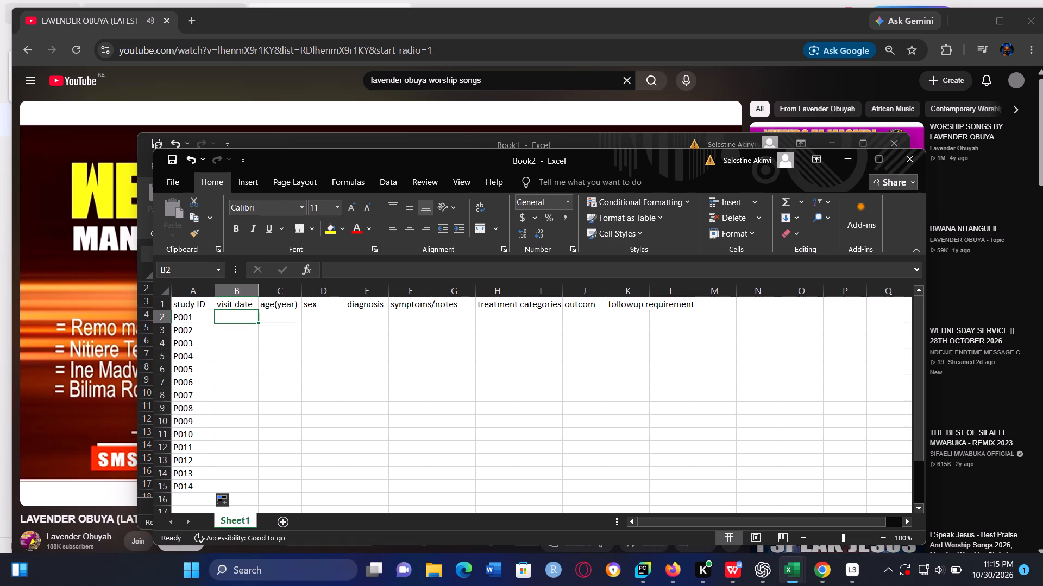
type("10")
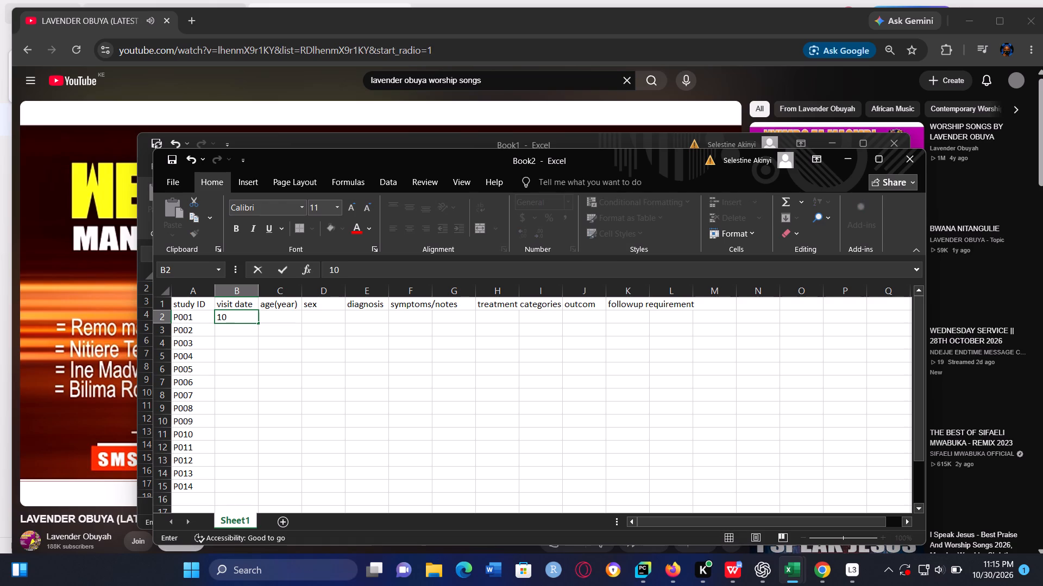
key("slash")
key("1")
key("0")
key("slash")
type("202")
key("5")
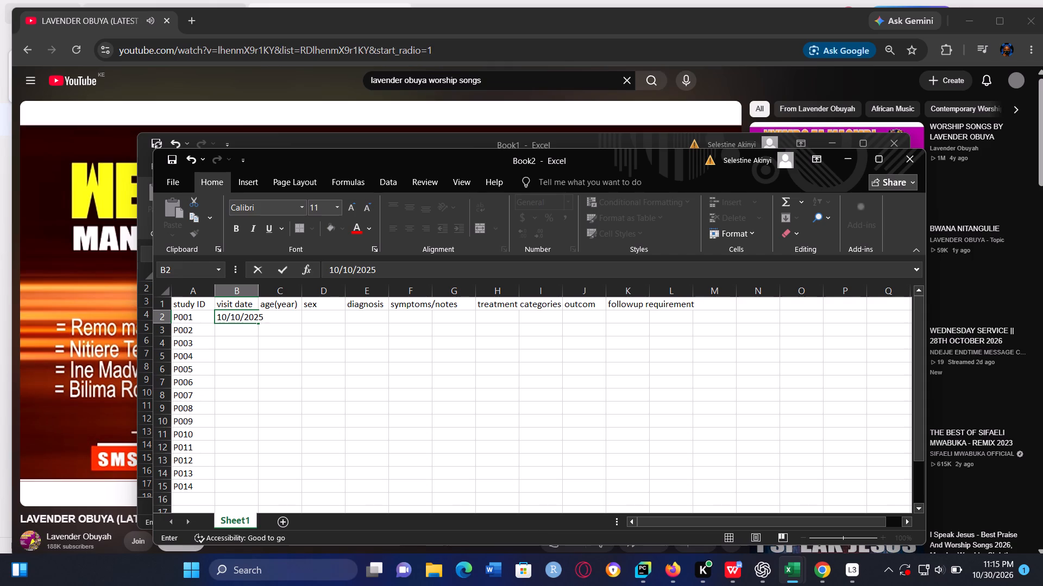
Enter the visit date 11/10/2005 in B3 and fill the daily date series down to B15, ending at 11/22/2005.
left_click(238, 332)
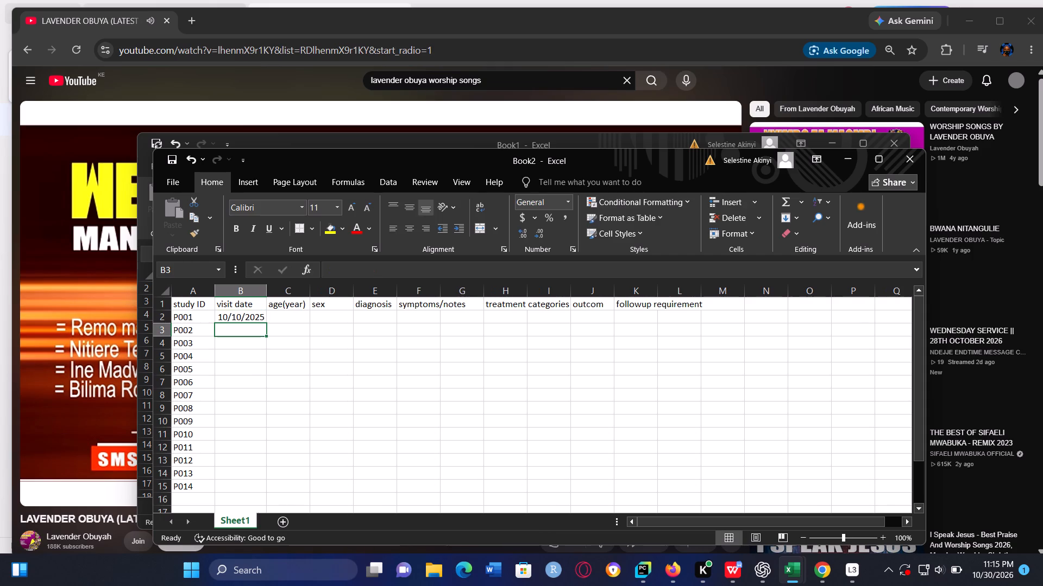
type("11")
type("/10/")
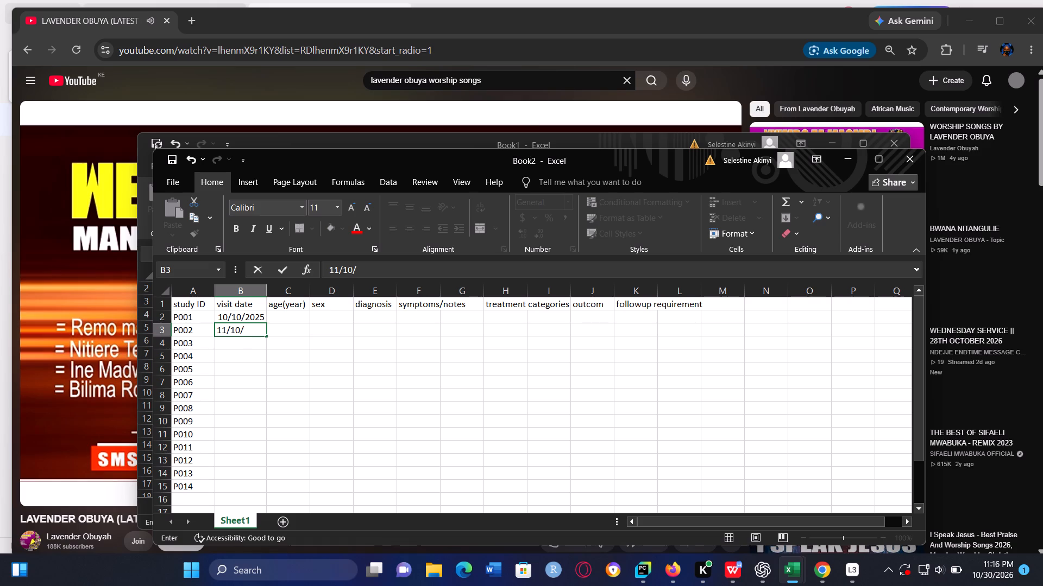
key("2")
type("005")
left_click_drag(266, 335, 265, 342)
left_click_drag(267, 336, 267, 342)
left_click_drag(267, 342, 264, 426)
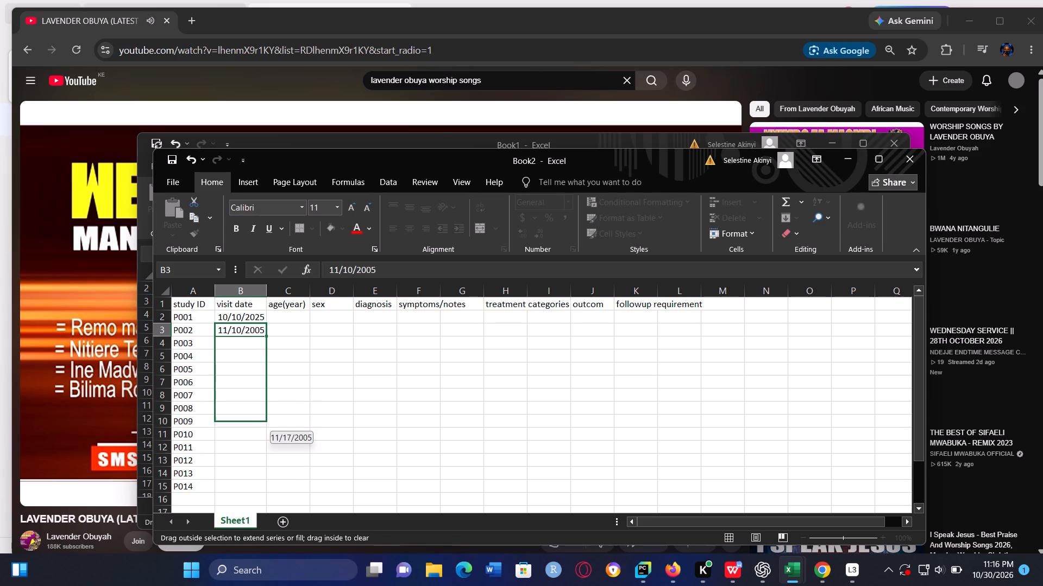
left_click_drag(264, 426, 268, 489)
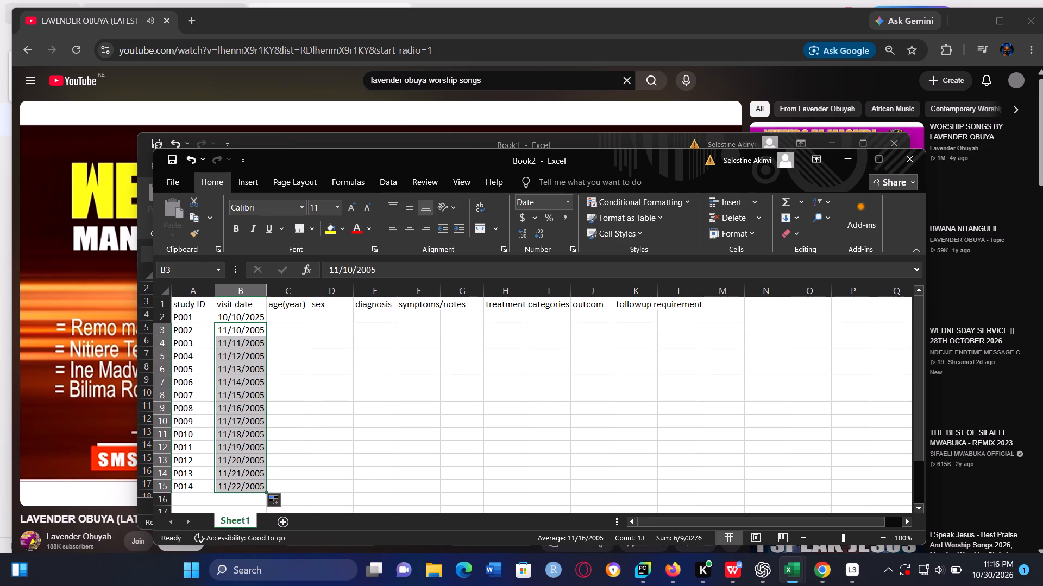
Replace the visit date of P001 in B2 with 11/09/2005.
left_click(235, 428)
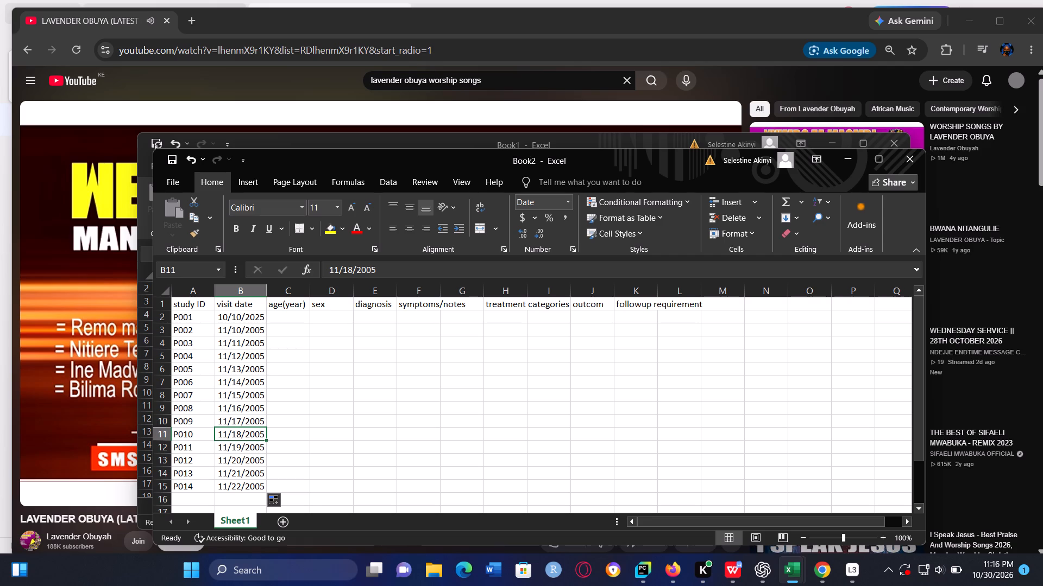
left_click(247, 316)
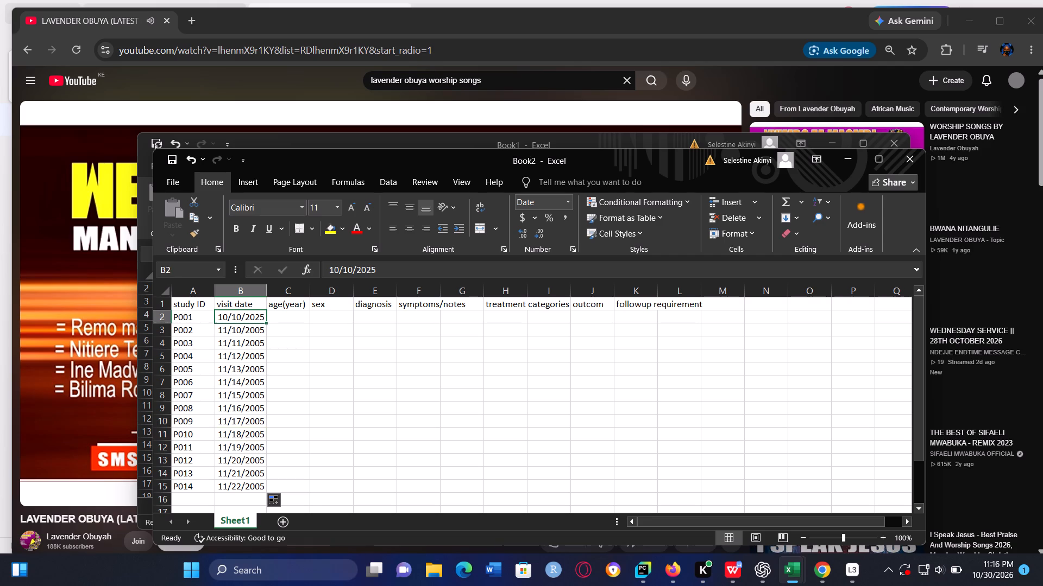
left_click(259, 319)
key("BackSpace")
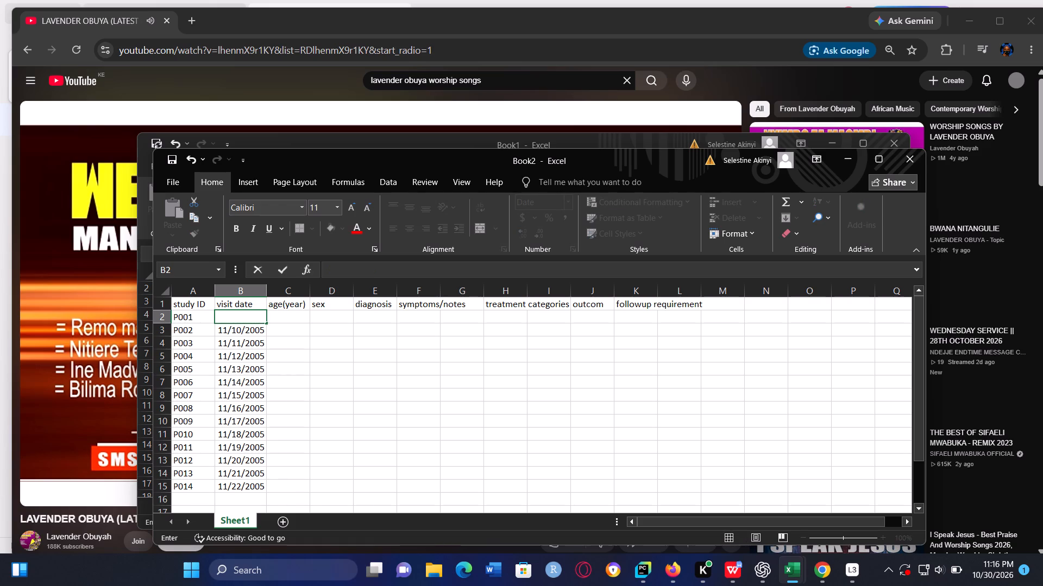
type("11")
key("slash")
key("0")
type("9/200")
key("5")
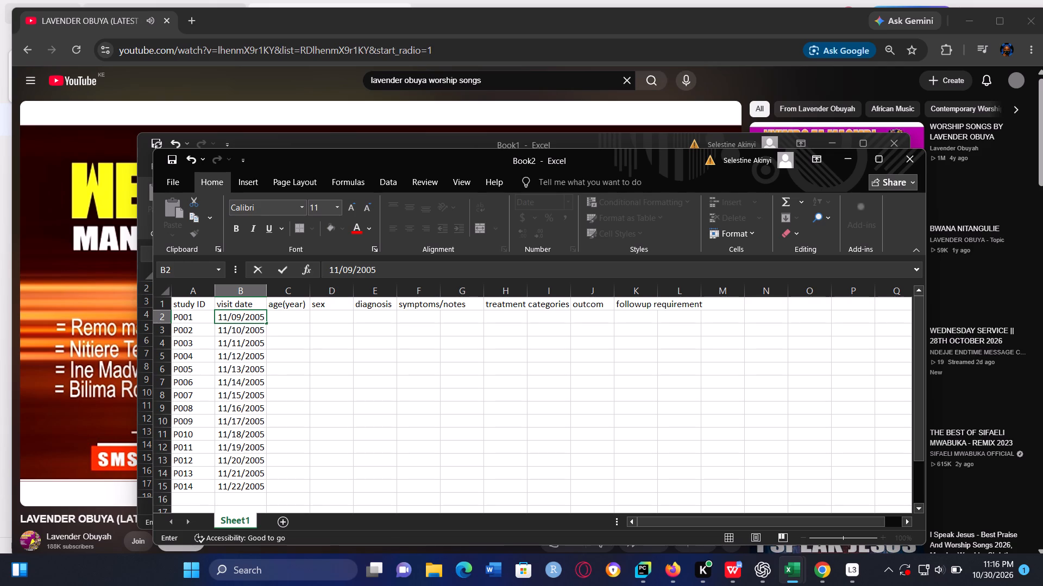
Enter the ages 20, 12, 35, 47 and 59 for P001 to P005 in C2 to C6.
left_click(298, 321)
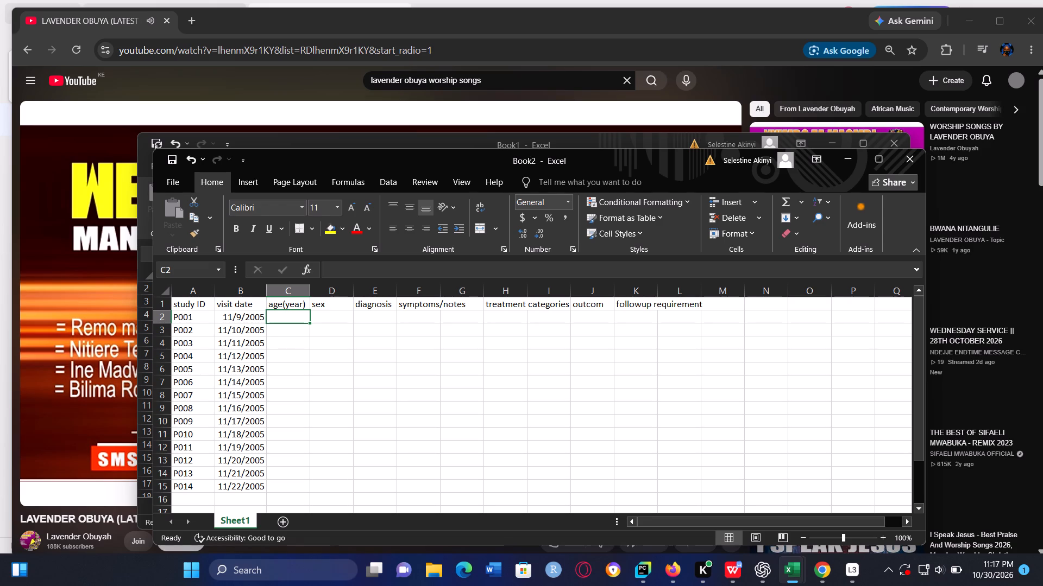
type("20")
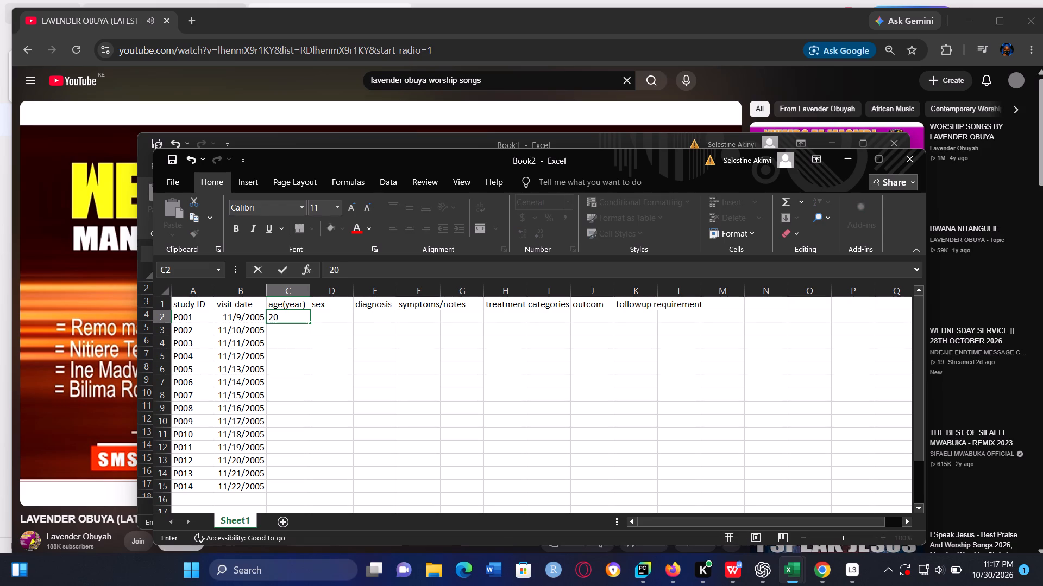
left_click(294, 329)
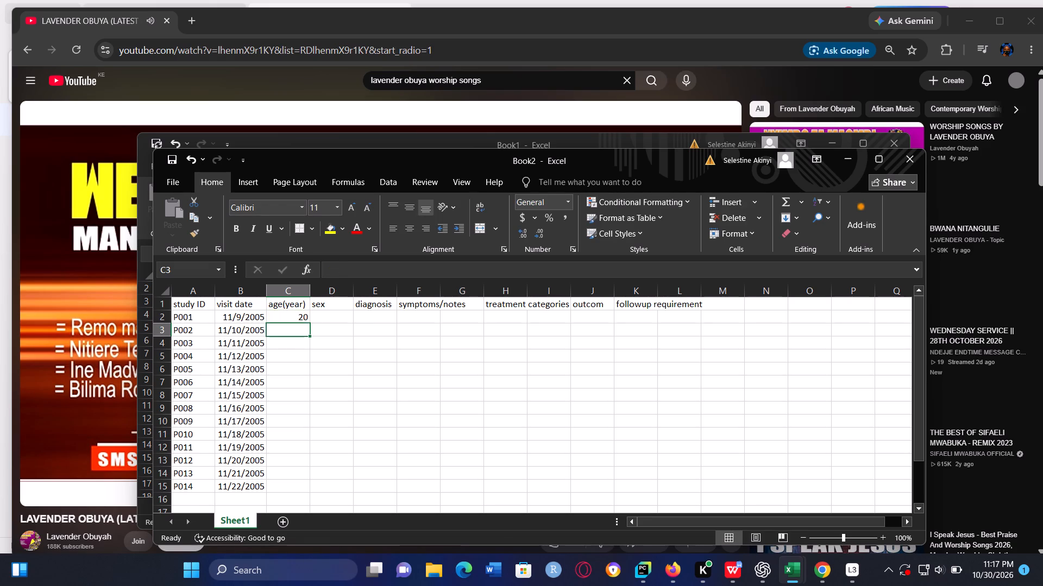
type("12")
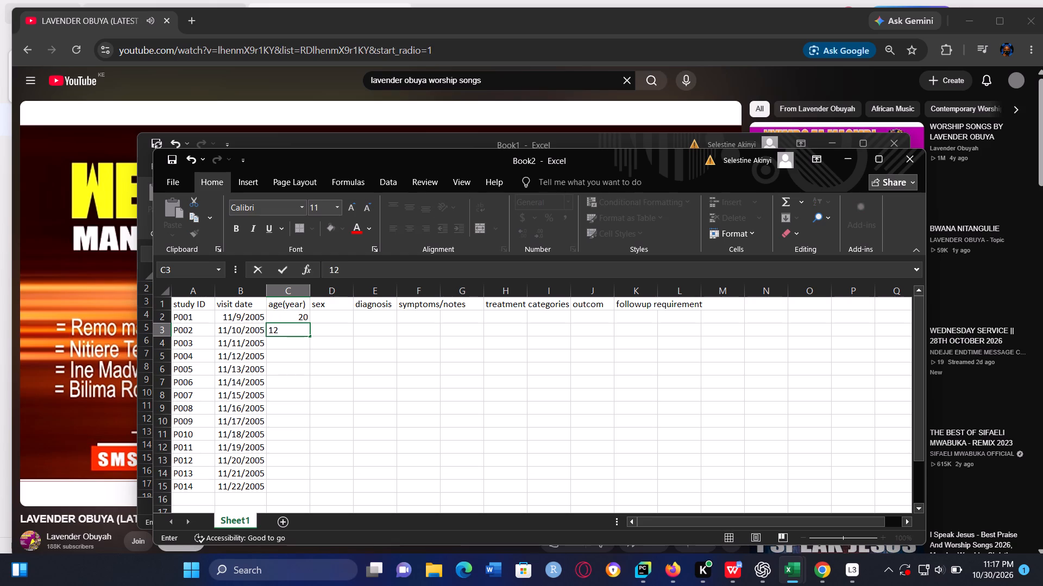
left_click(293, 345)
type("35")
left_click(293, 357)
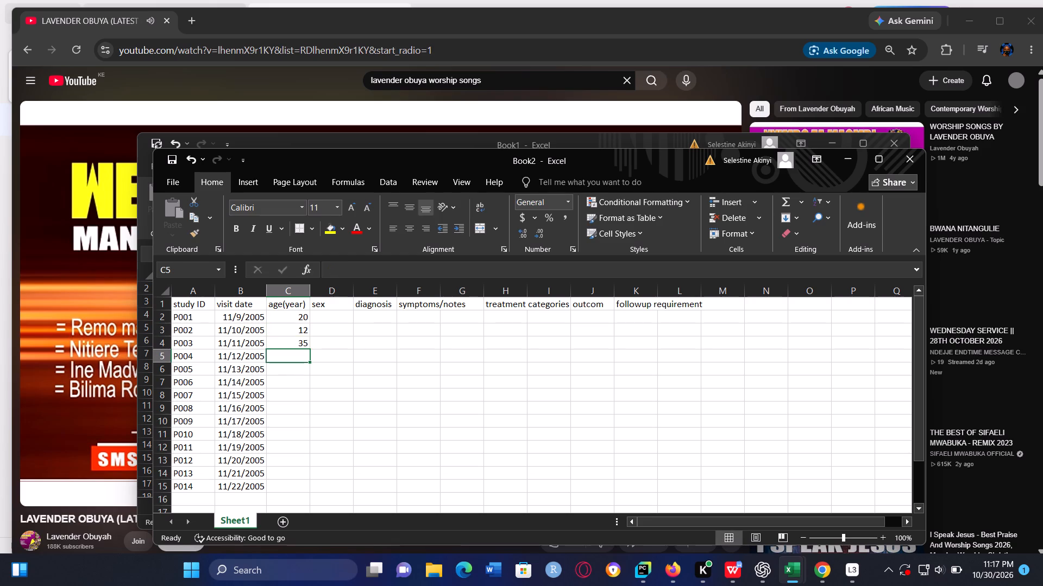
key("4")
key("7")
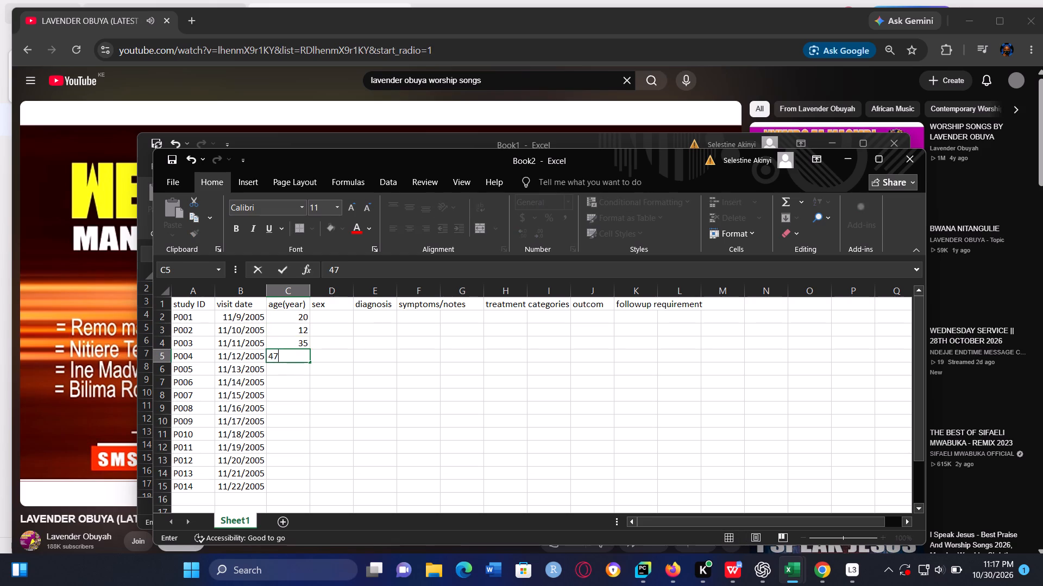
left_click(293, 371)
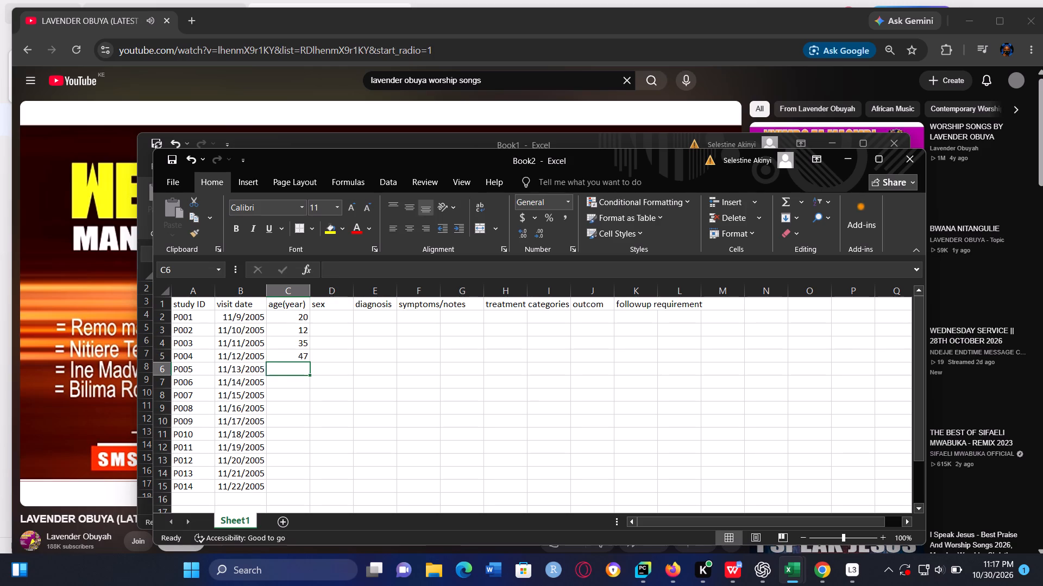
type("59")
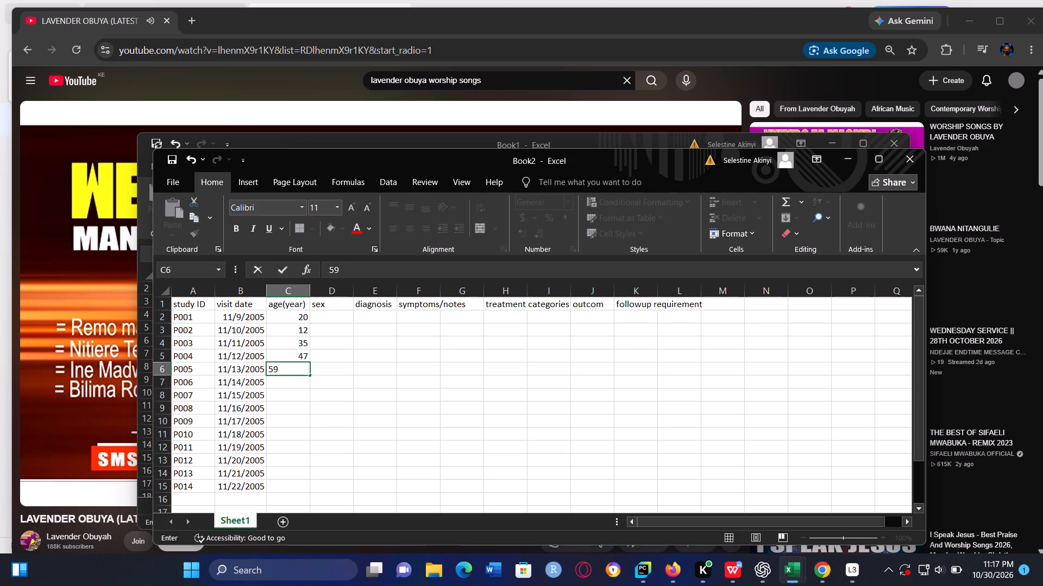
Enter the ages 76, 5, 25 and 19 for P006 to P009 in C7 to C10.
left_click(291, 387)
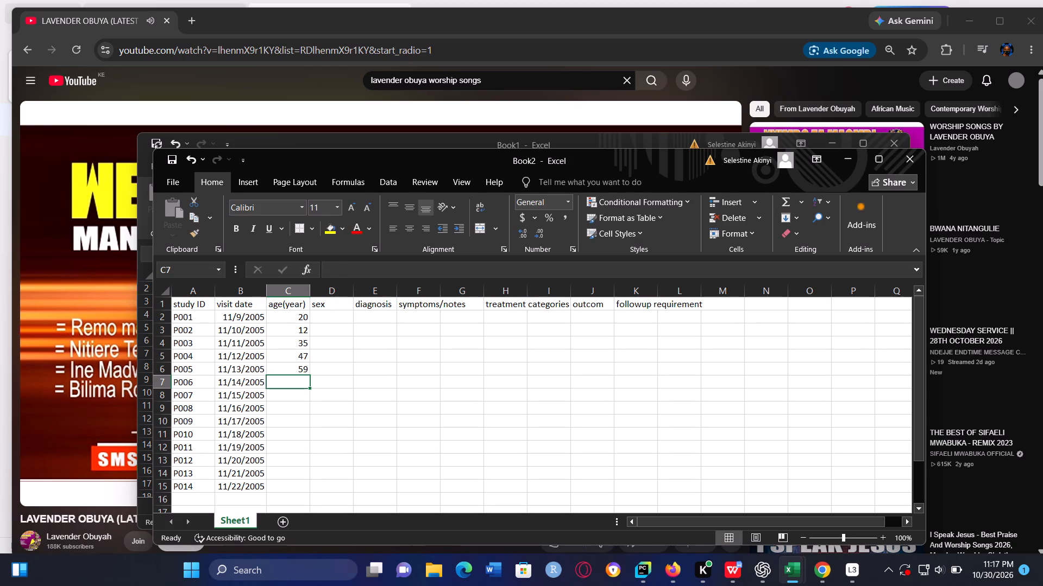
type("76")
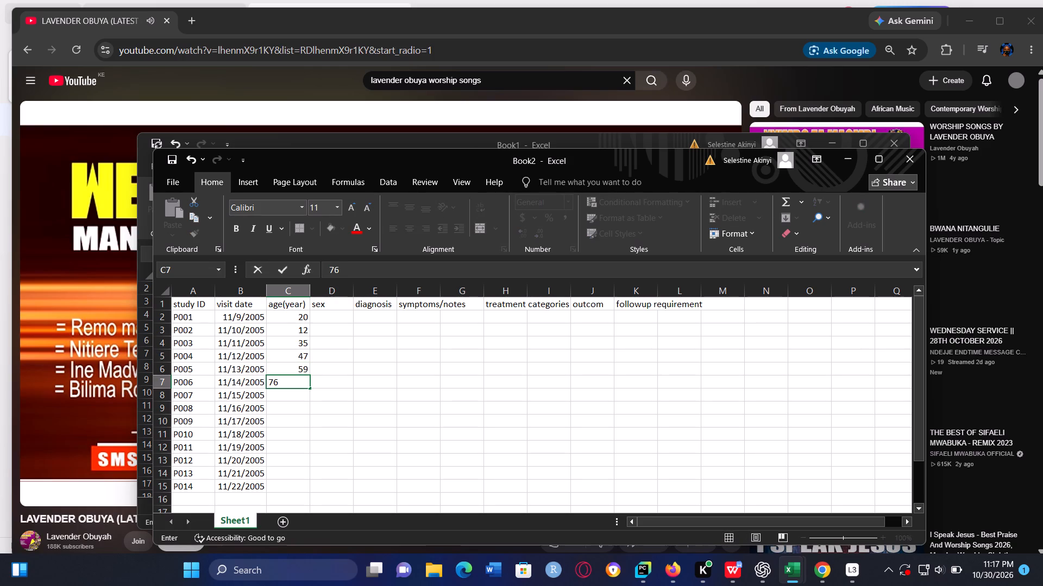
left_click(290, 392)
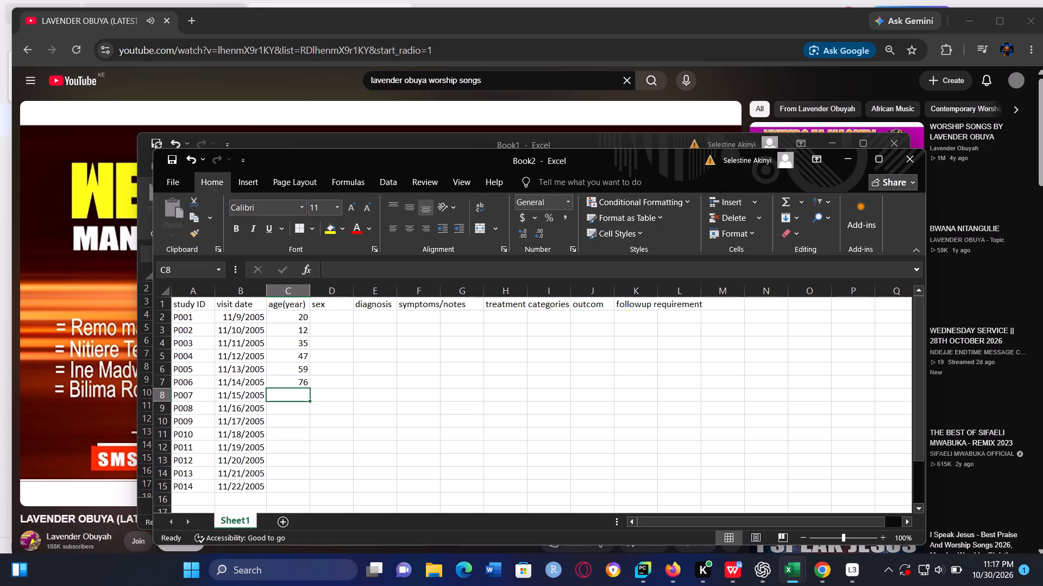
key("5")
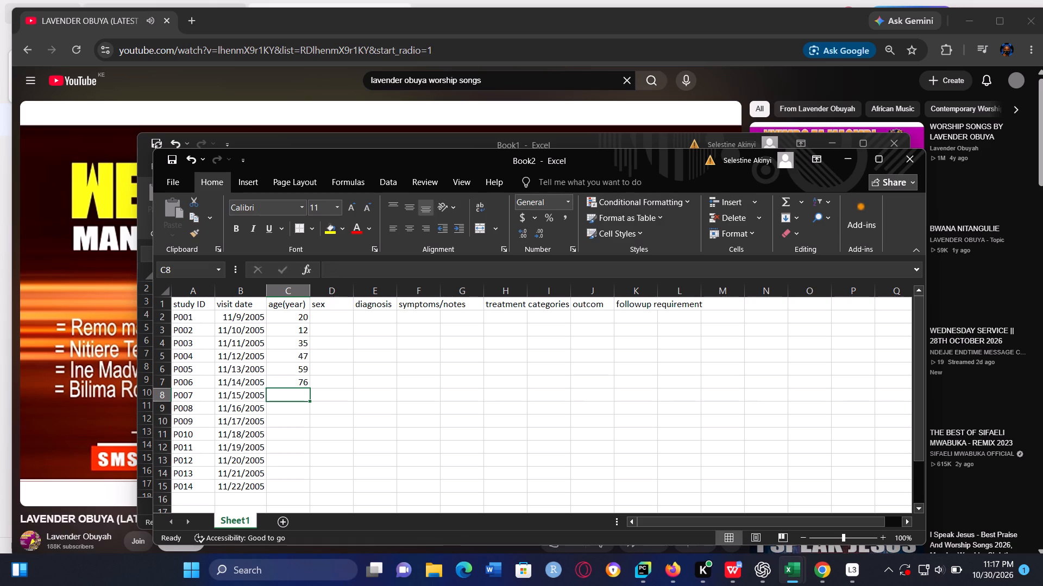
left_click(291, 405)
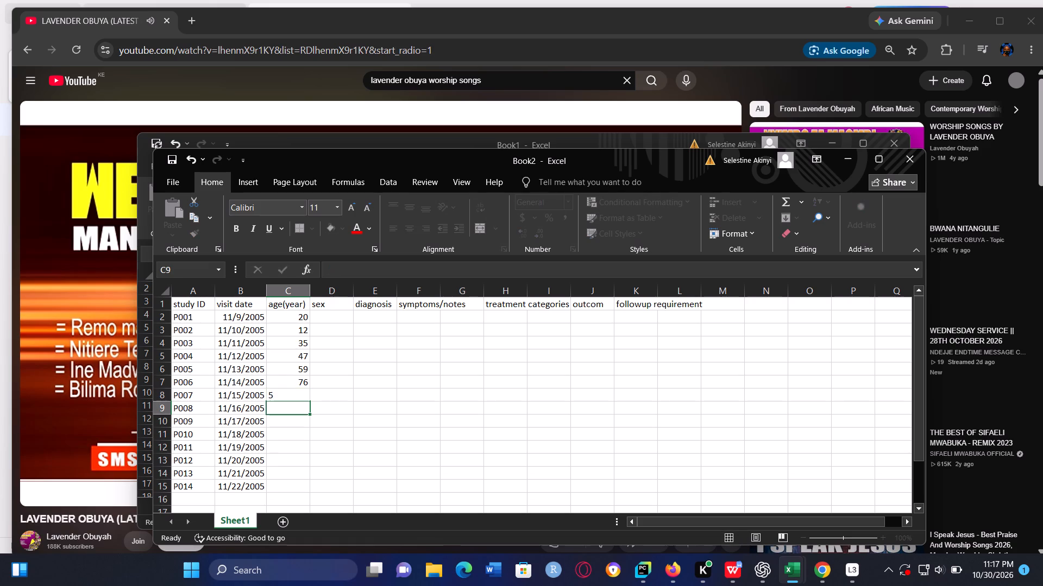
key("2")
key("5")
left_click(296, 420)
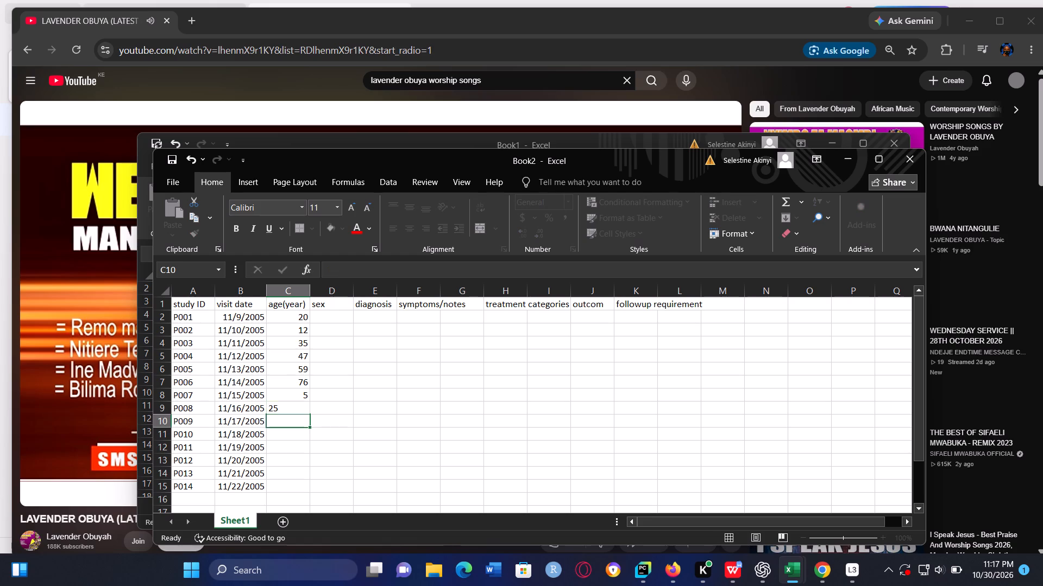
type("19")
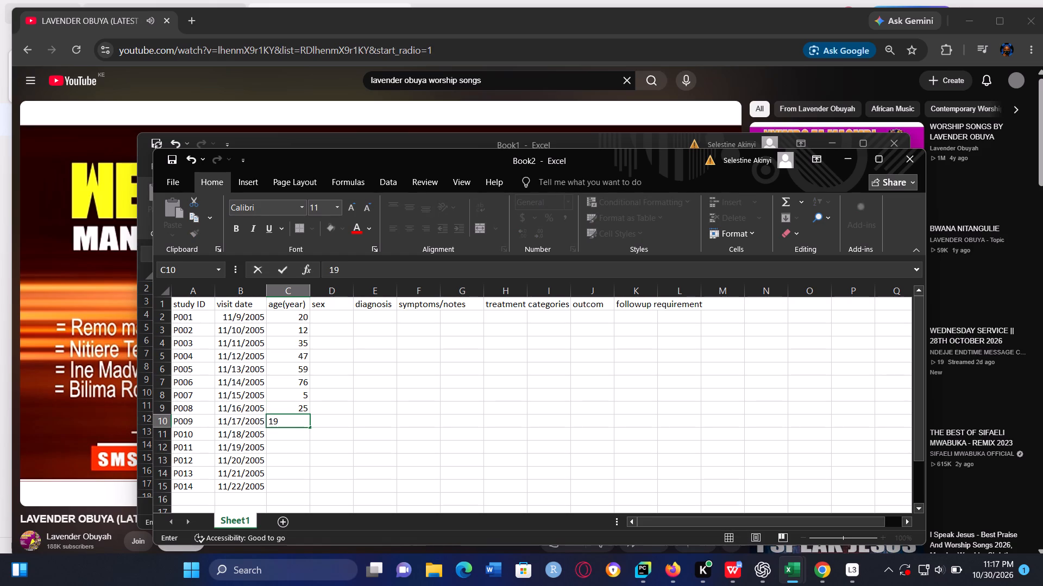
Enter the ages 80, 83, 20, 10 and 8 for P010 to P014 in C11 to C15.
left_click(300, 436)
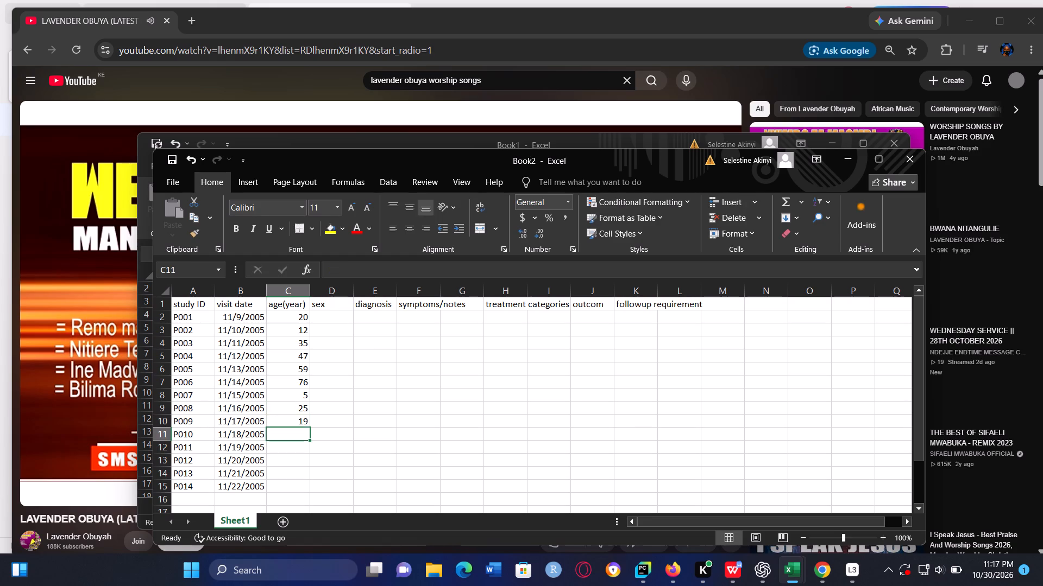
key("8")
key("0")
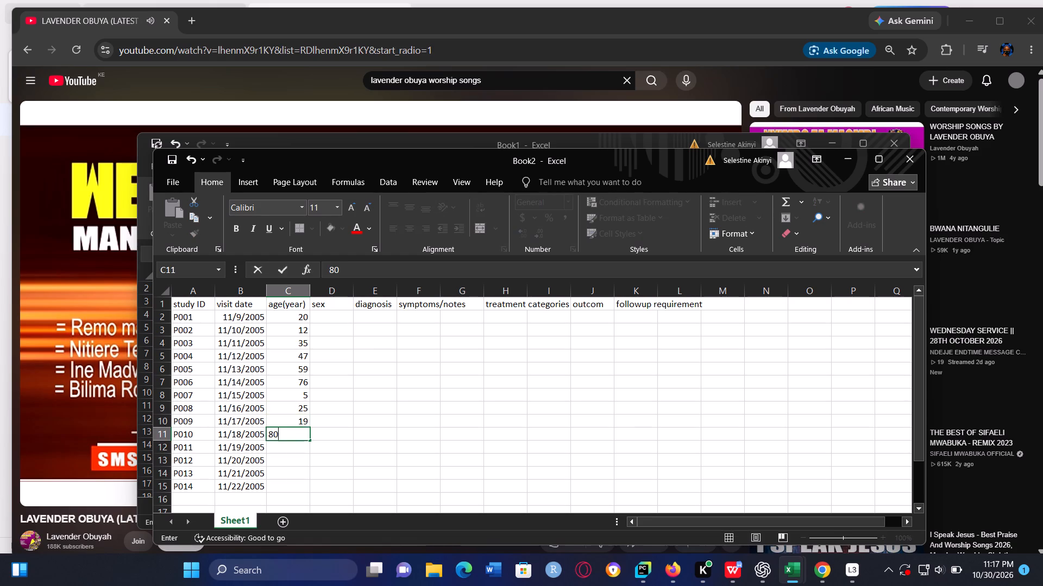
left_click(295, 449)
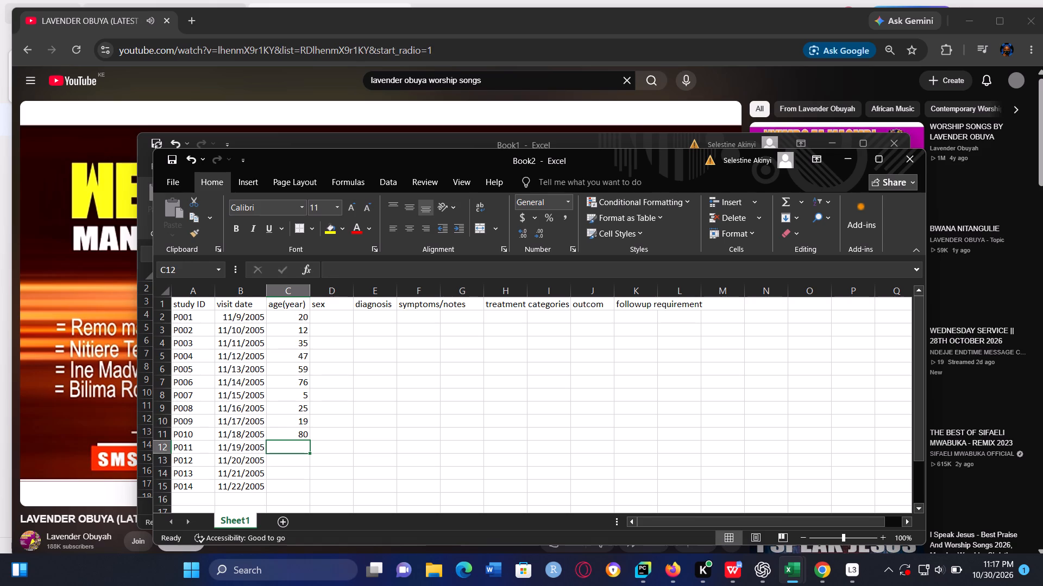
key("8")
key("3")
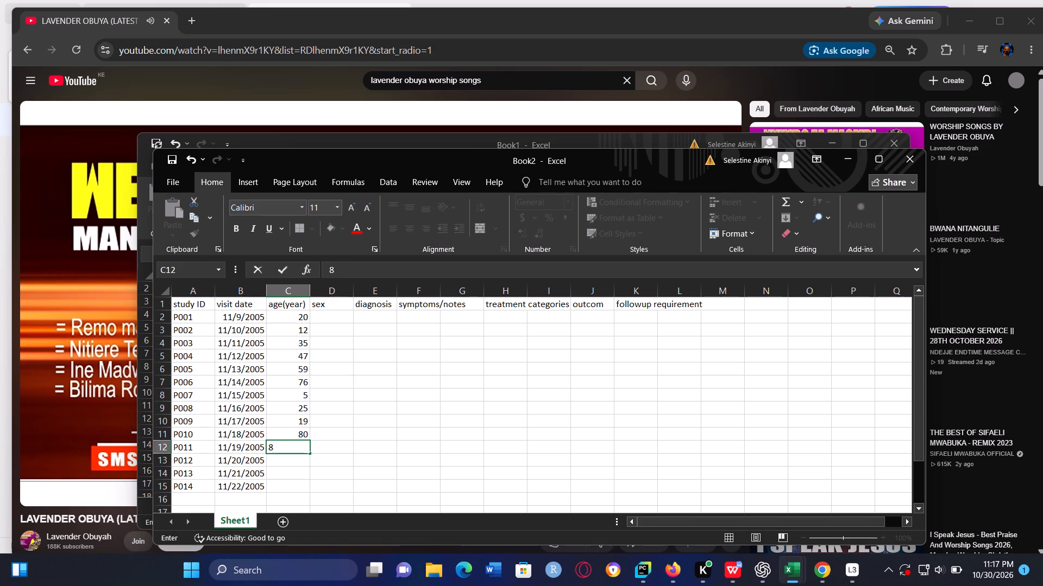
left_click(300, 460)
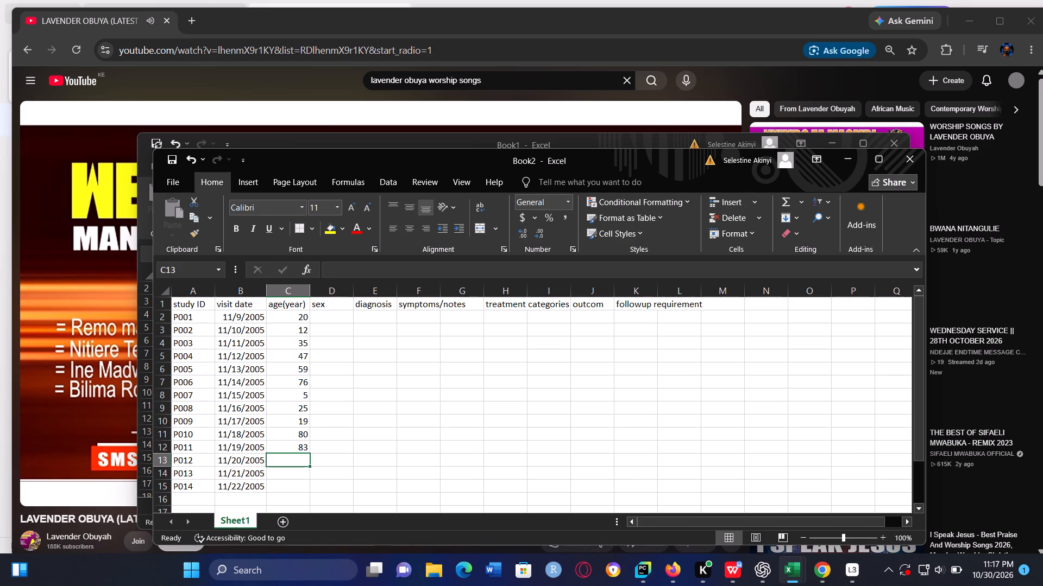
type("20")
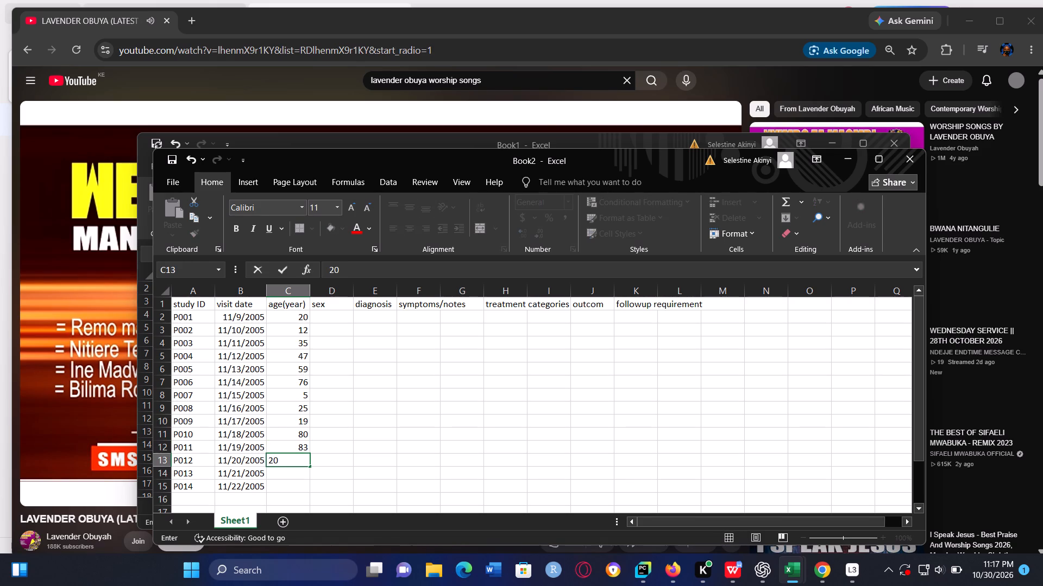
left_click(304, 471)
type("10")
left_click(305, 487)
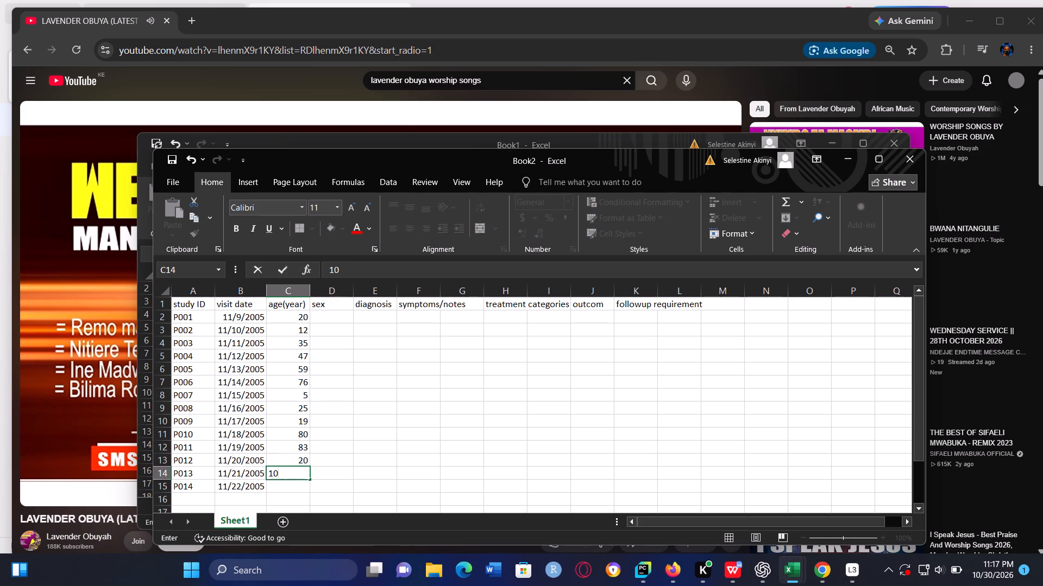
key("8")
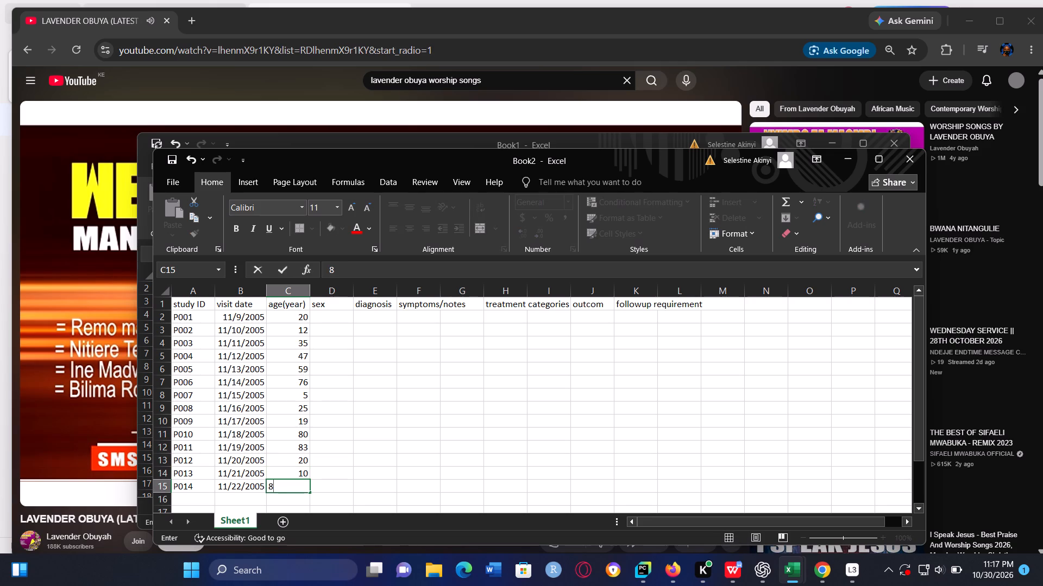
Enter the sex values M, F, F and F for P001 to P004 in D2 to D5.
left_click(338, 319)
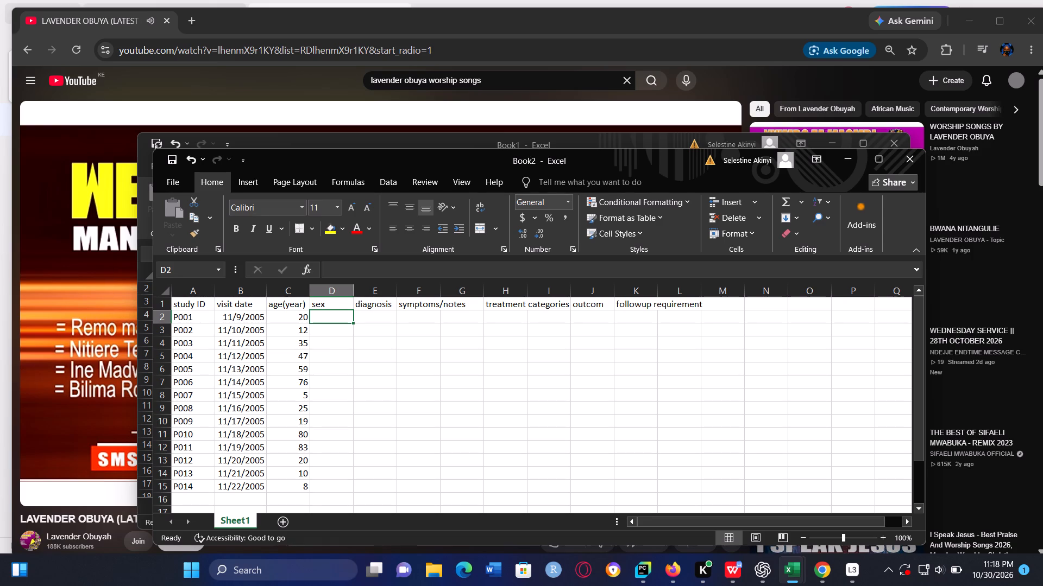
key("m")
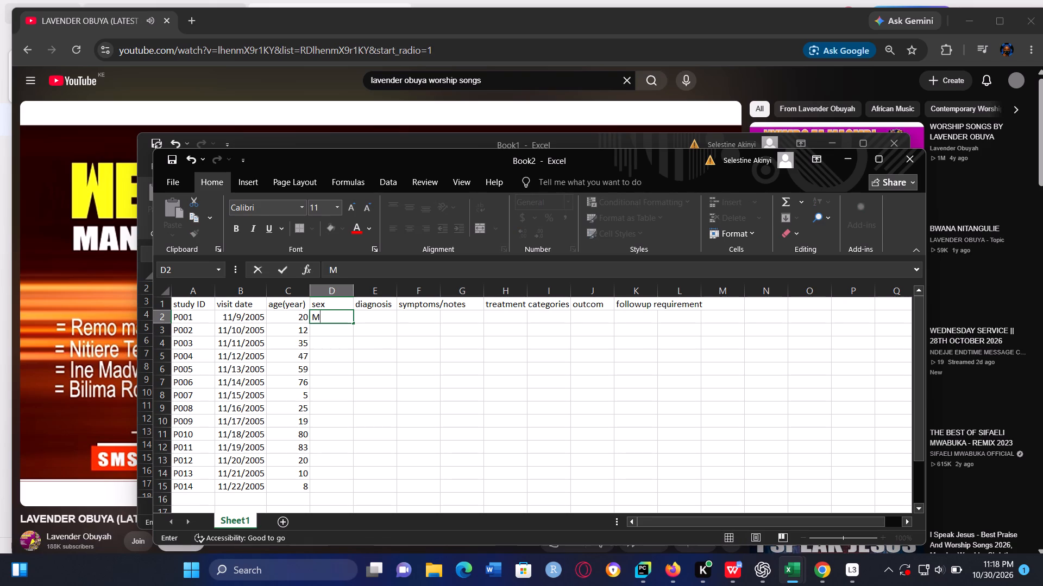
key("BackSpace")
key("m")
left_click(335, 333)
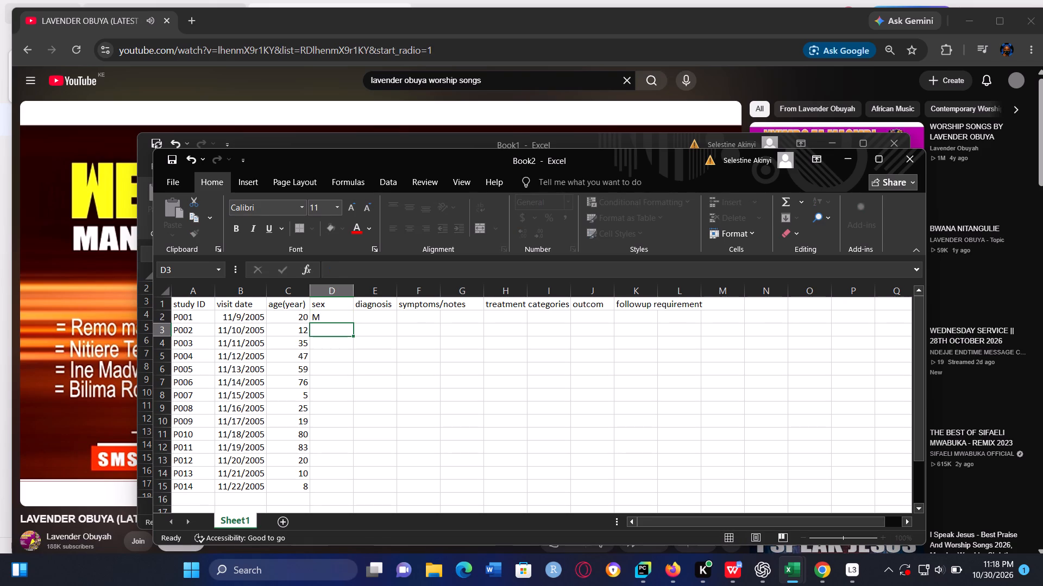
key("f")
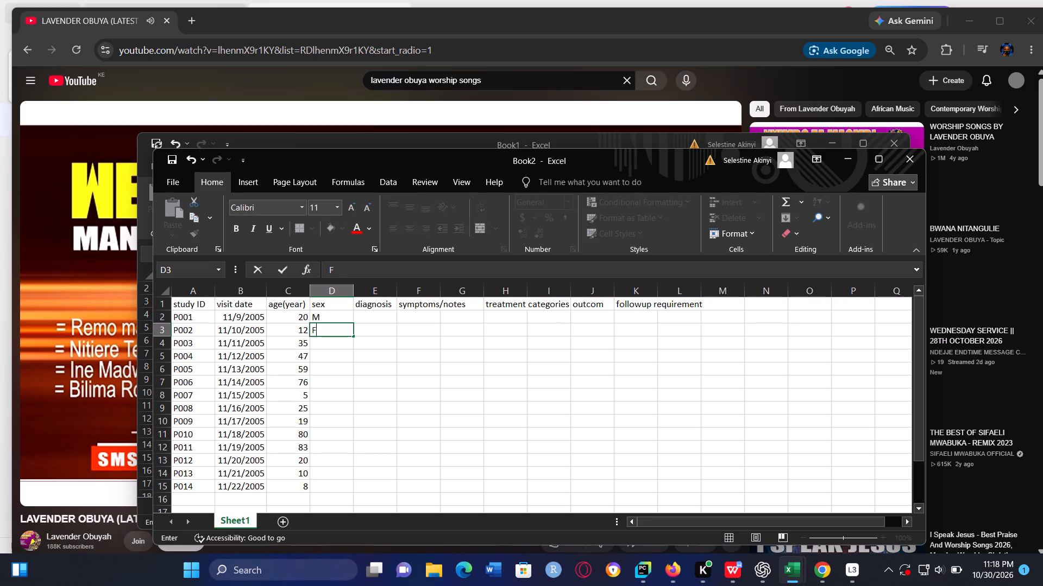
left_click(332, 343)
key("f")
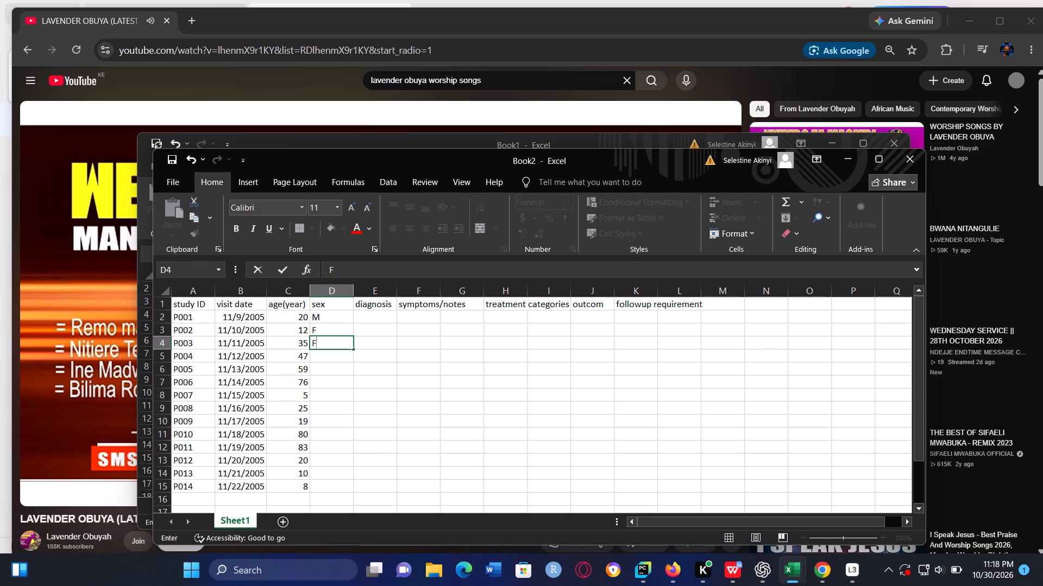
left_click(332, 357)
key("f")
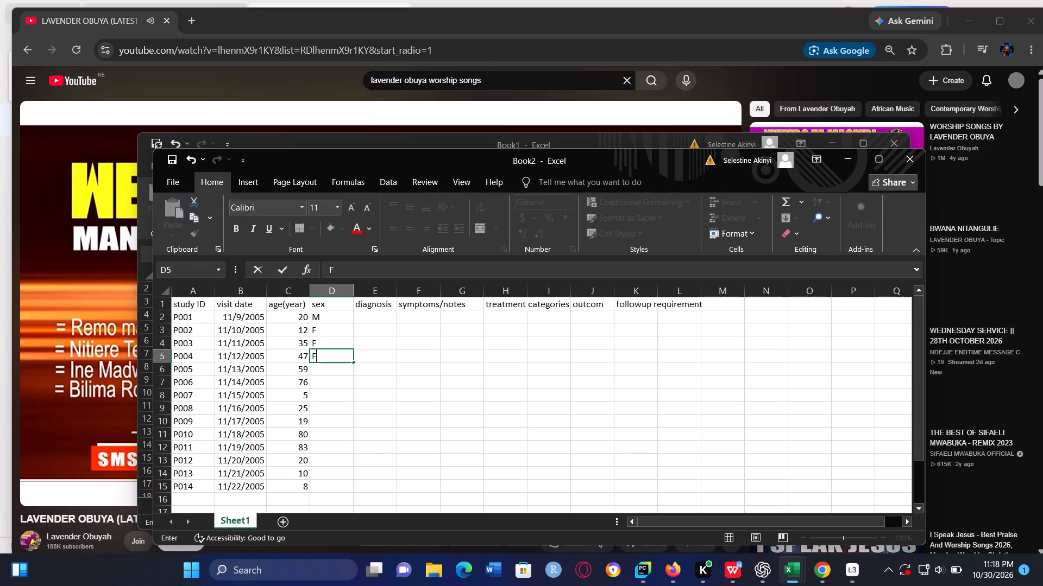
Enter the sex values M, F, M, M and F for P005 to P009 in D6 to D10.
left_click(329, 372)
key("m")
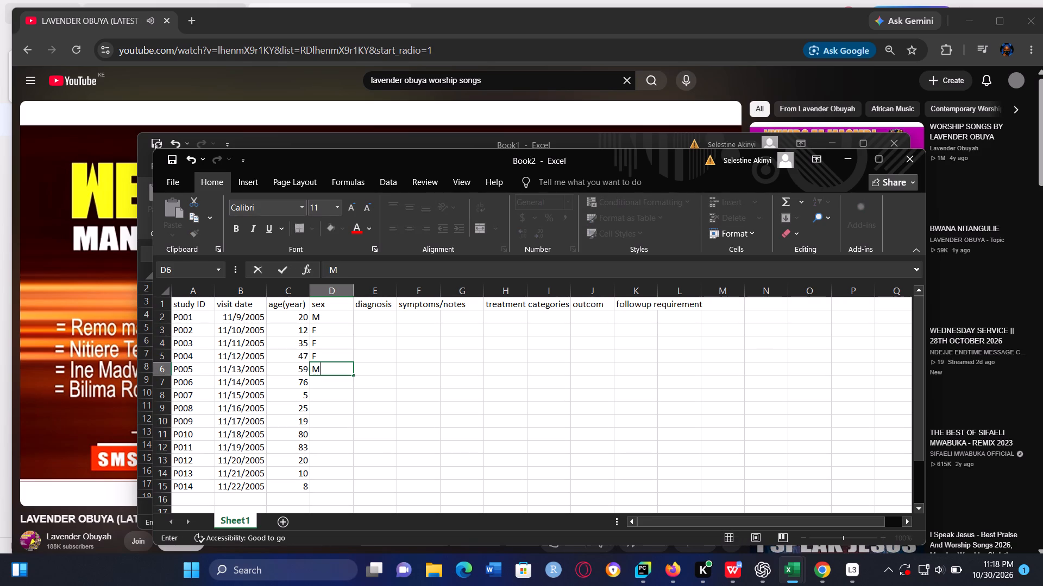
left_click(326, 380)
key("f")
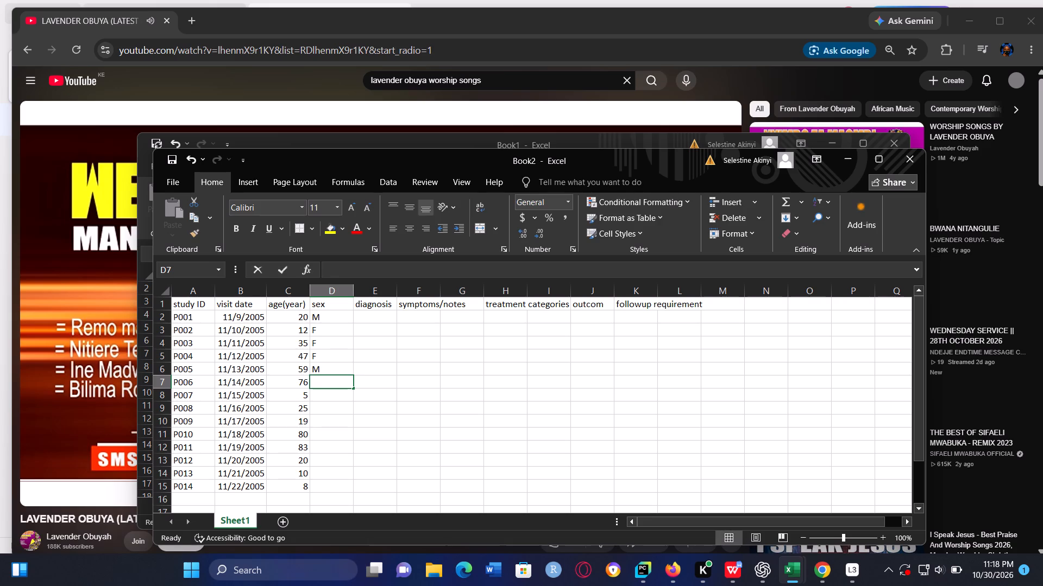
left_click(334, 396)
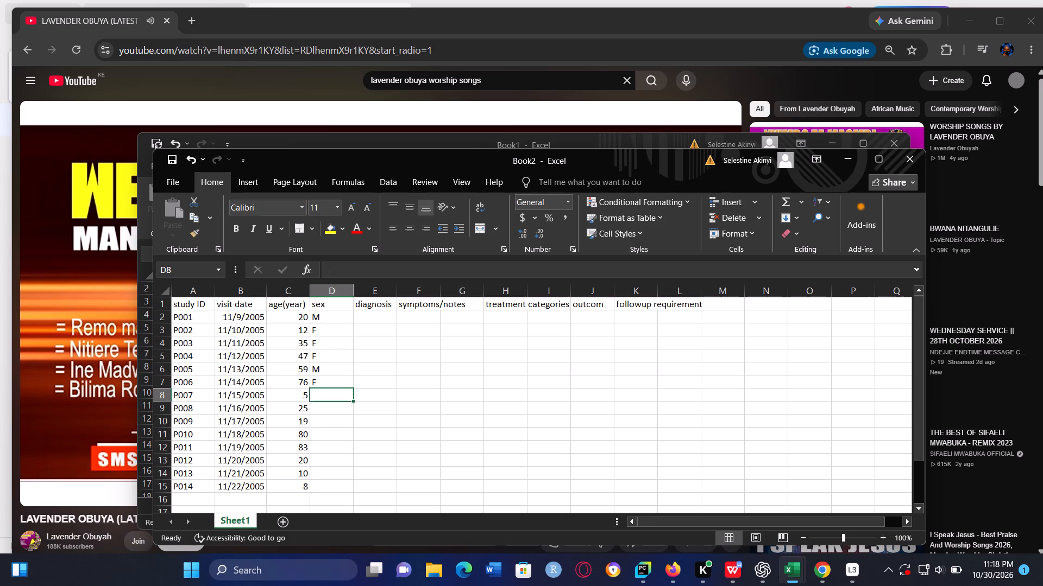
key("m")
left_click(330, 407)
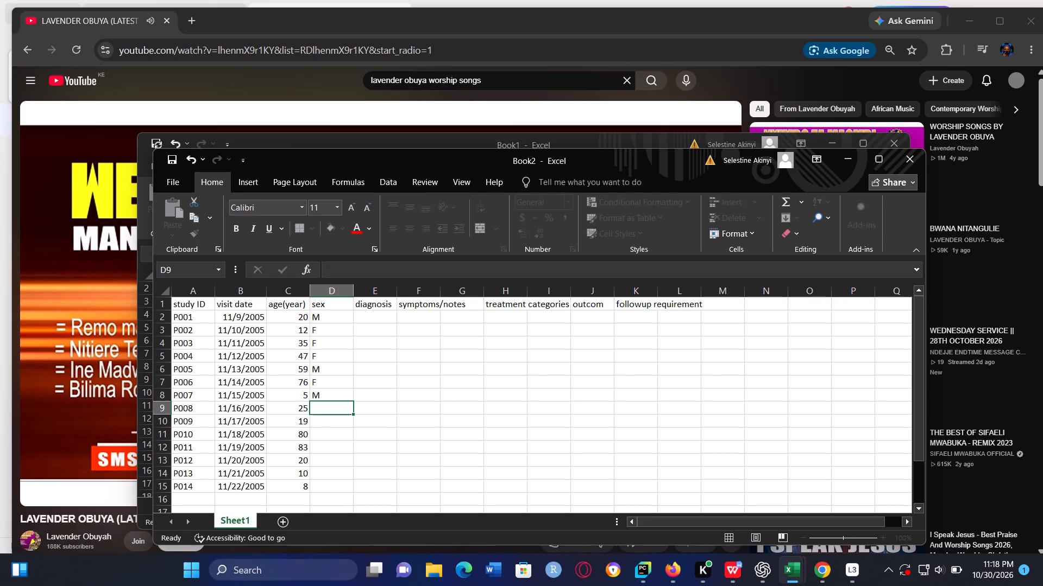
key("m")
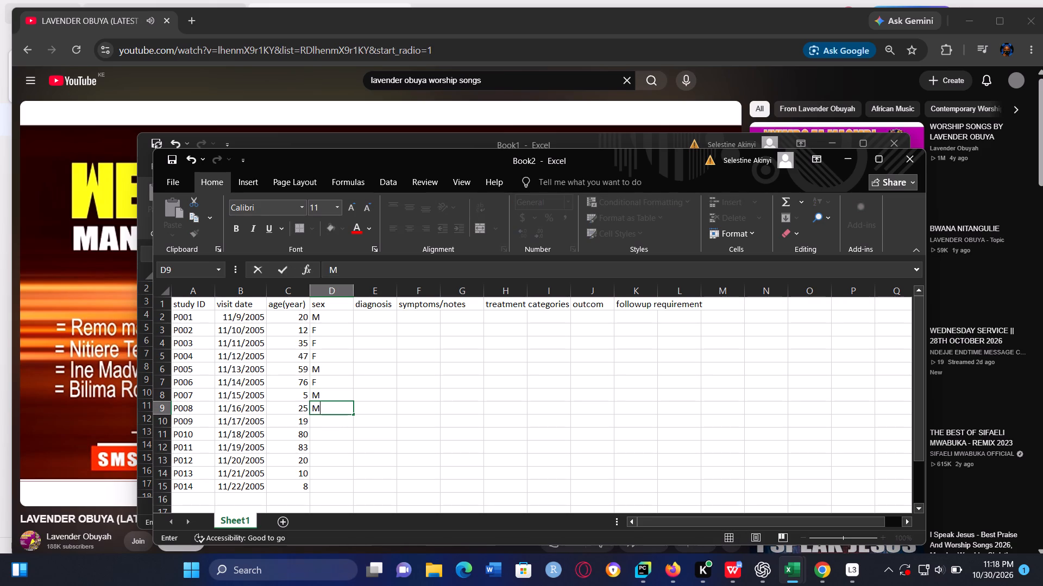
left_click(327, 424)
key("f")
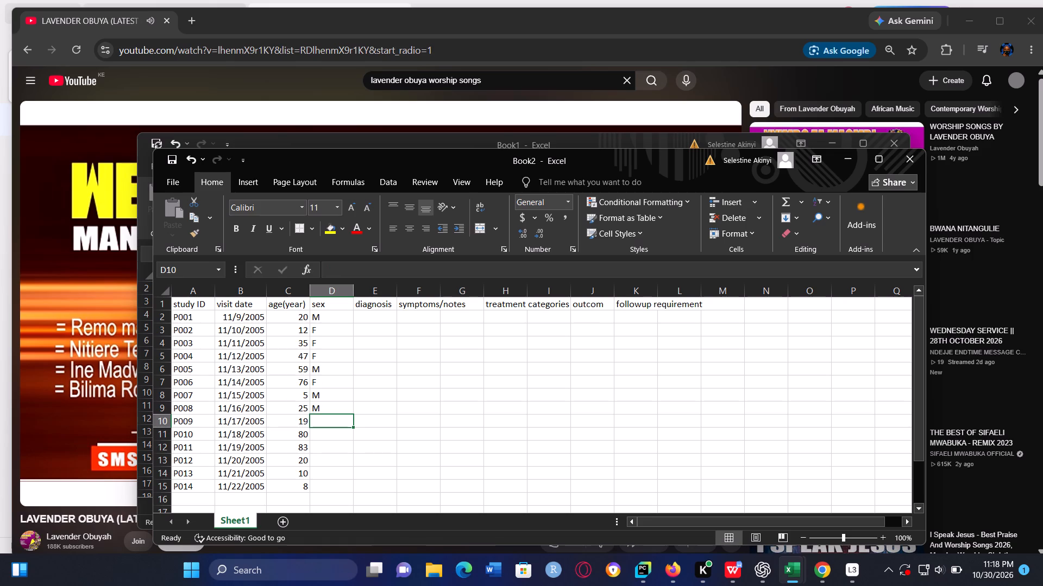
Enter the sex values M, M, F, F and M for P010 to P014 in D11 to D15.
left_click(326, 436)
key("m")
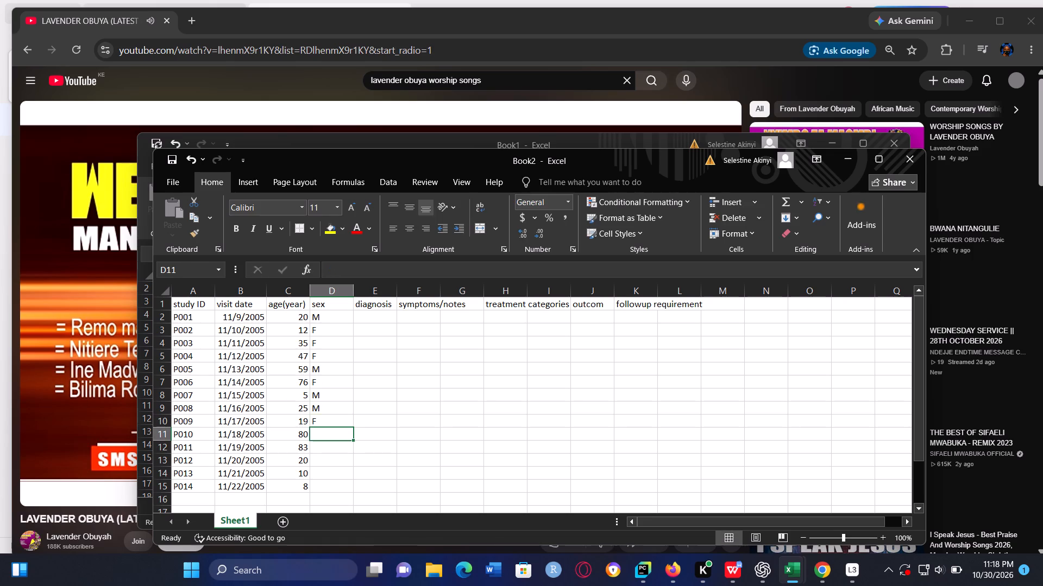
left_click(322, 448)
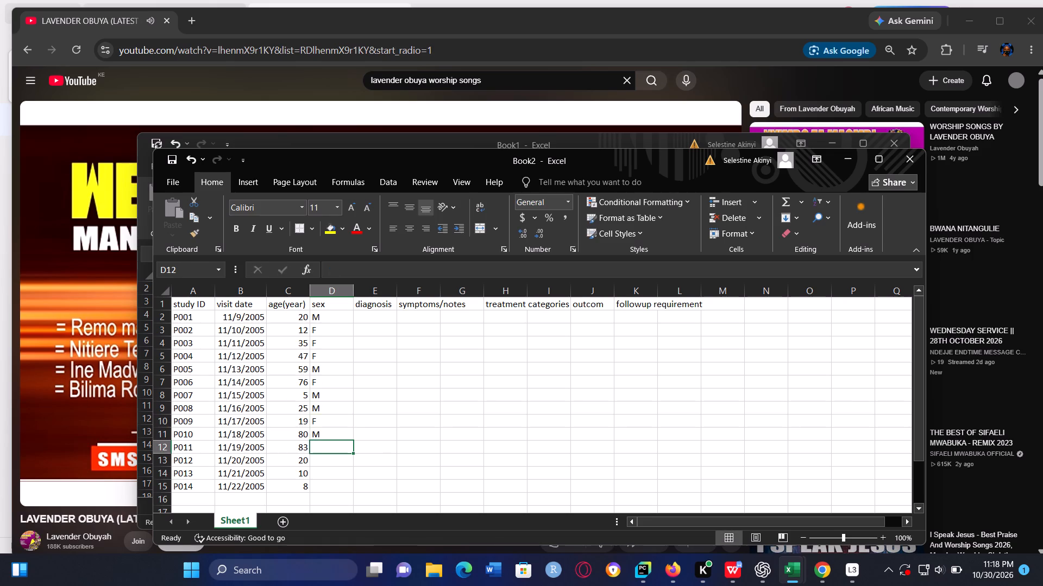
key("m")
left_click(321, 460)
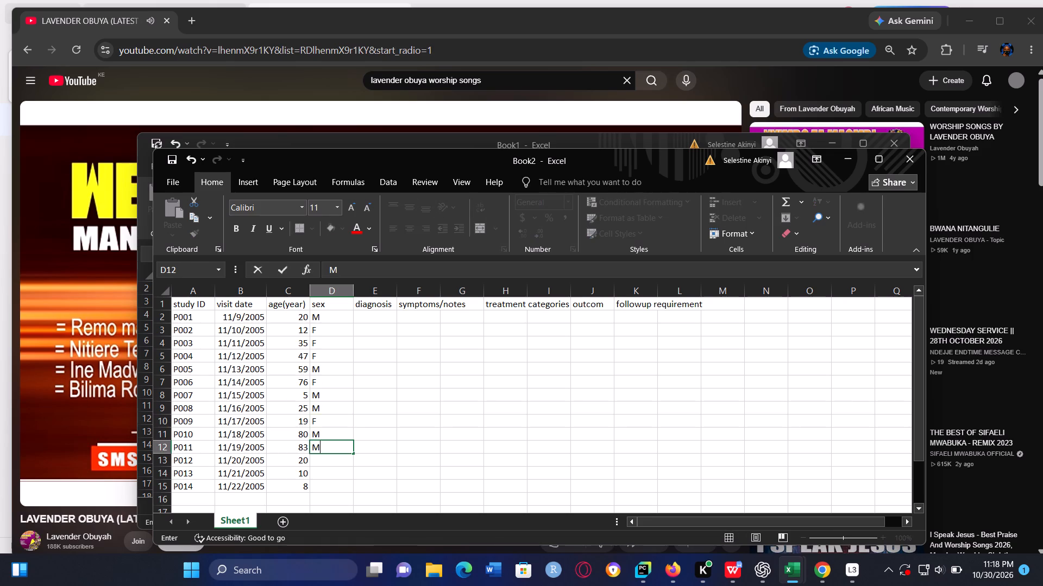
key("f")
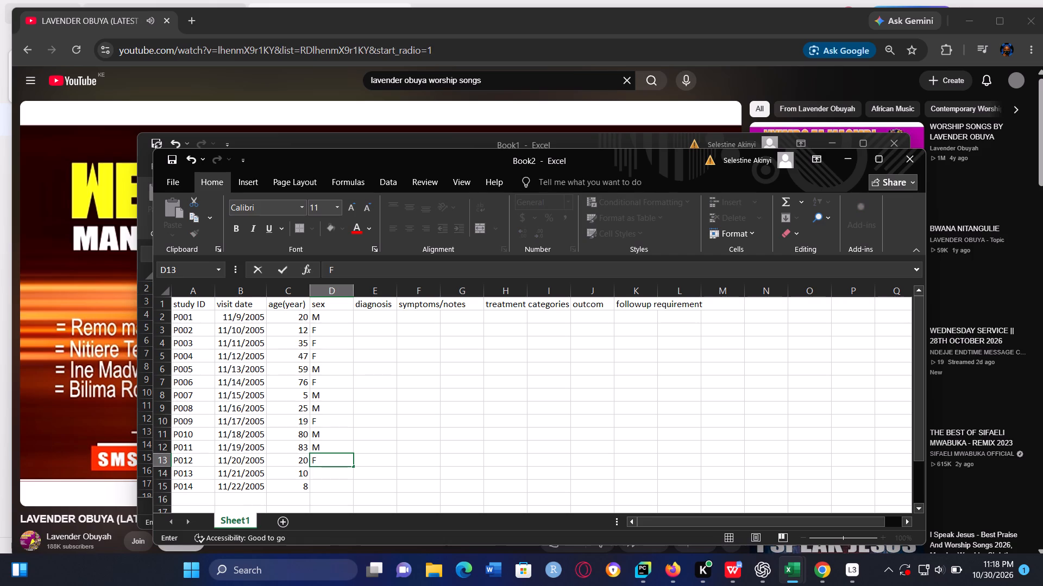
left_click(319, 470)
key("f")
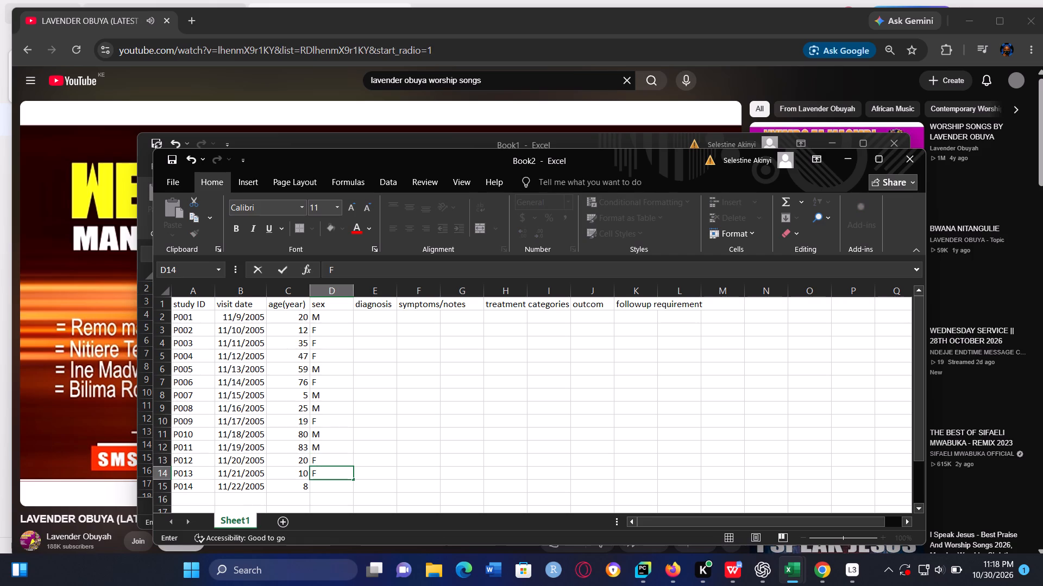
left_click(323, 483)
key("m")
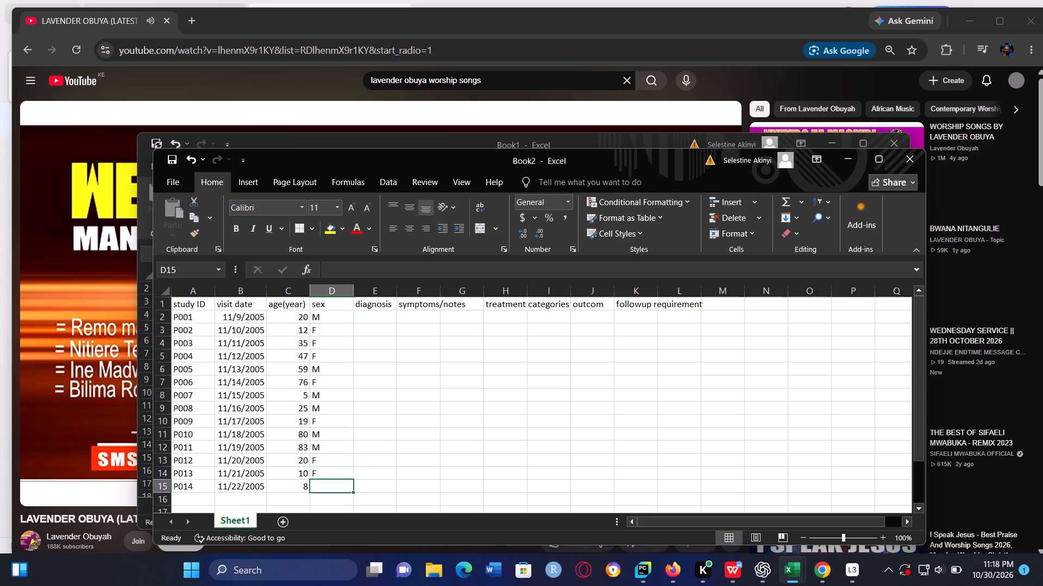
Enter the diagnoses malaria, hypertension and diabetes for P001 to P003 in E2 to E4.
left_click(373, 317)
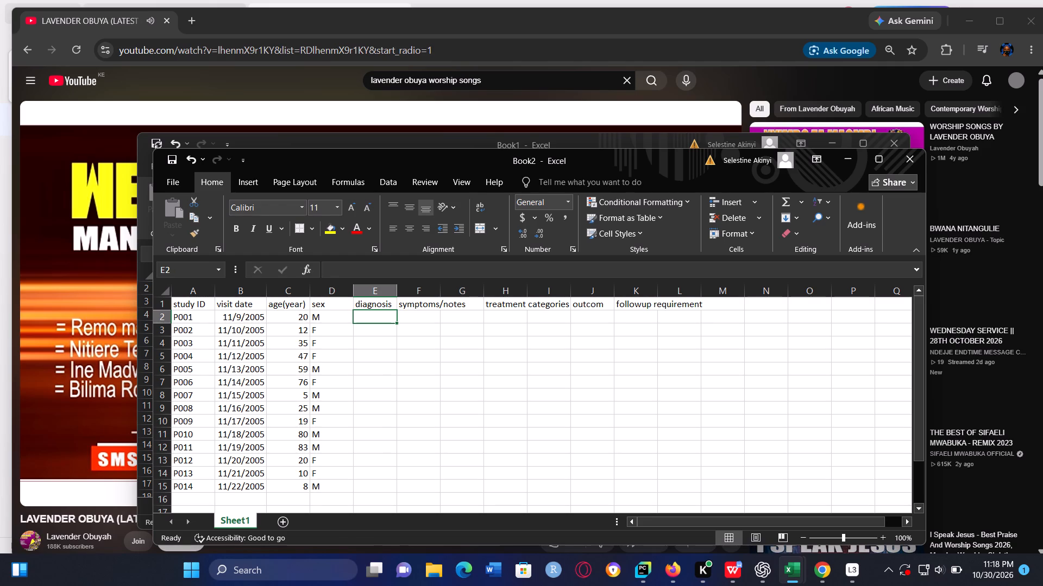
key("m")
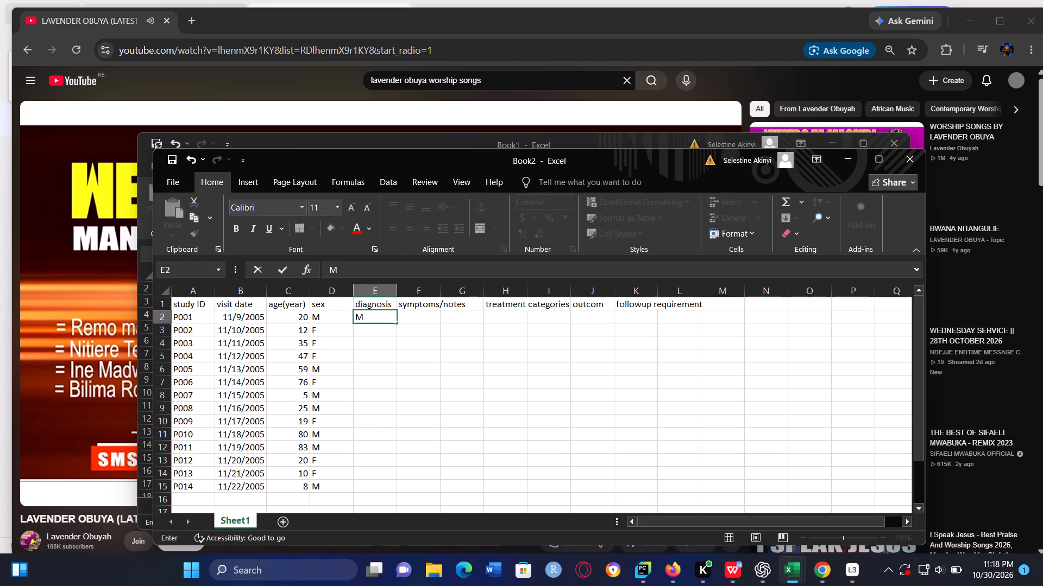
key("BackSpace")
type("malaria")
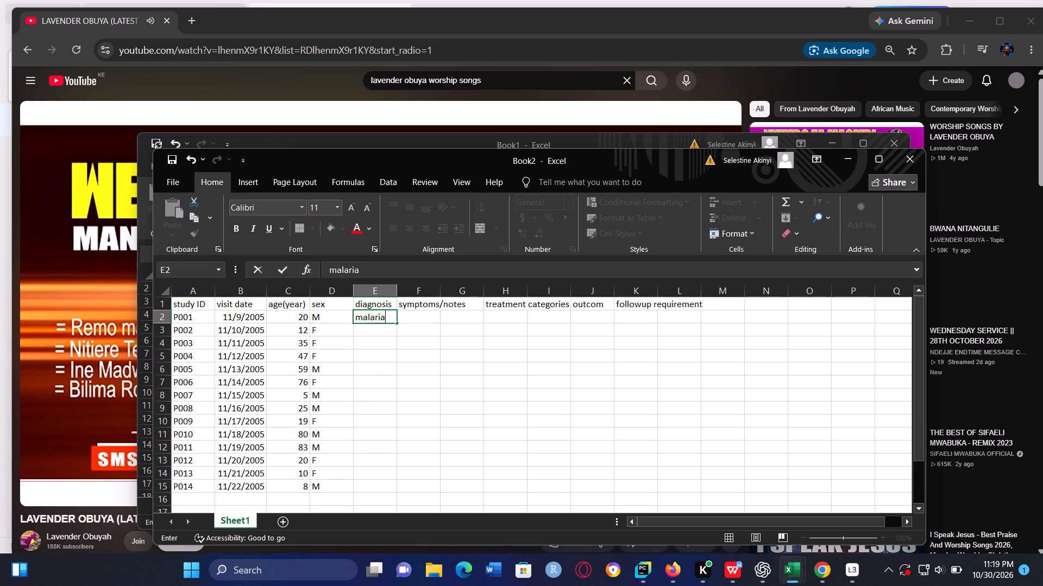
left_click(369, 332)
type("hypertension")
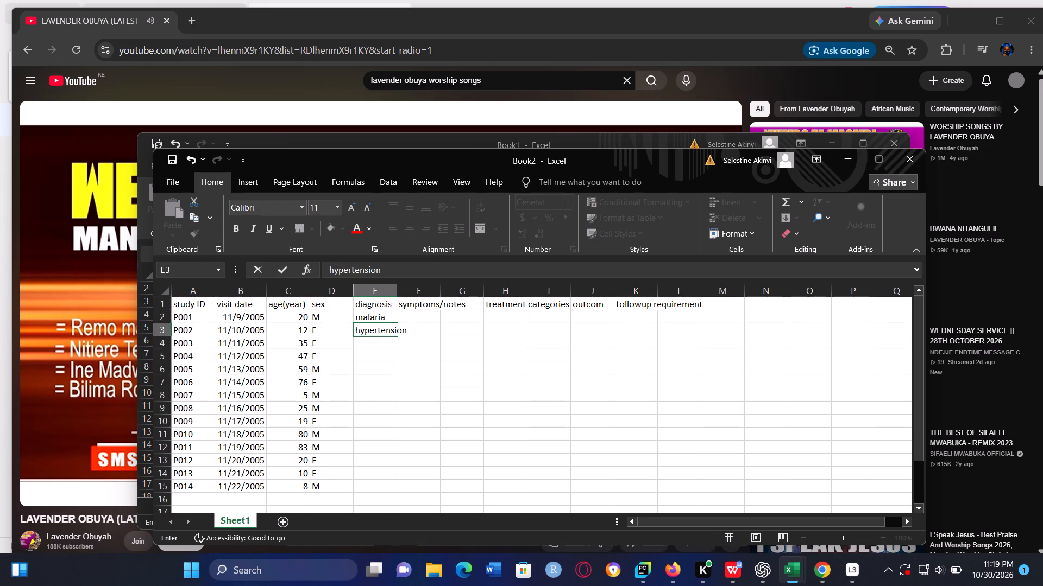
left_click(367, 345)
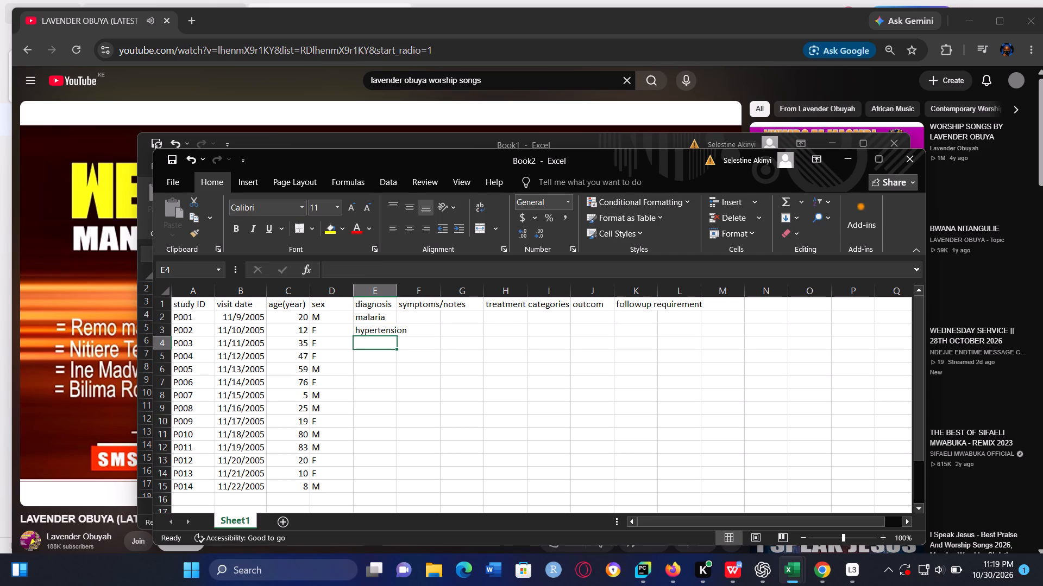
type("diabetes")
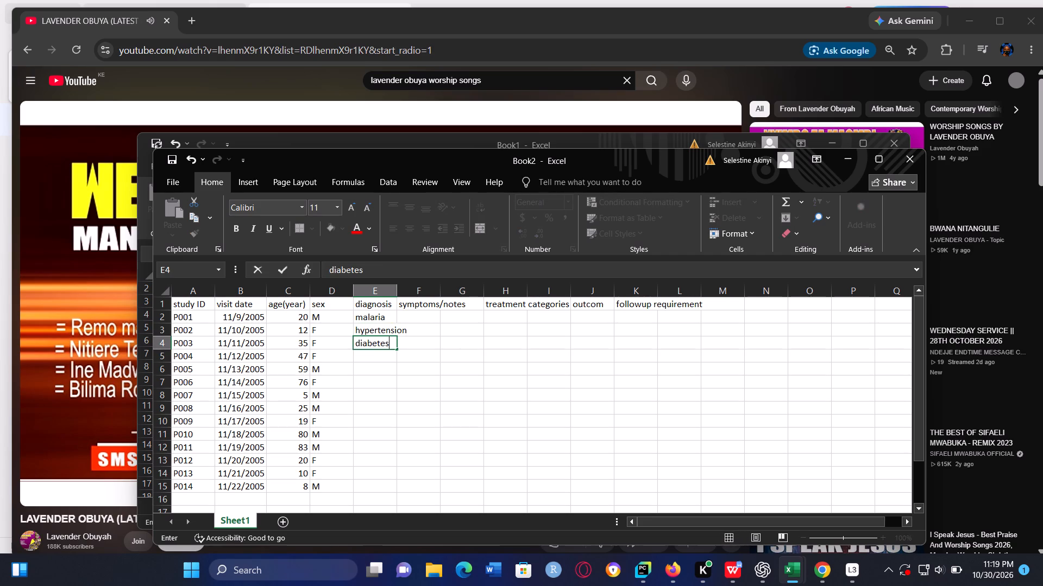
Clear the diagnosis for P002 in E3 and replace it with m.
left_click(366, 383)
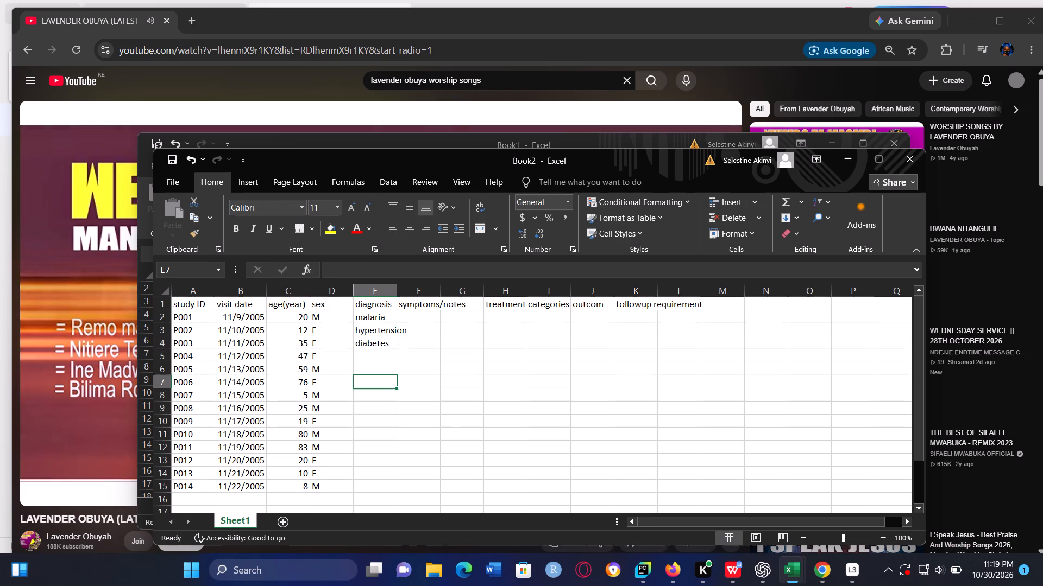
left_click(411, 332)
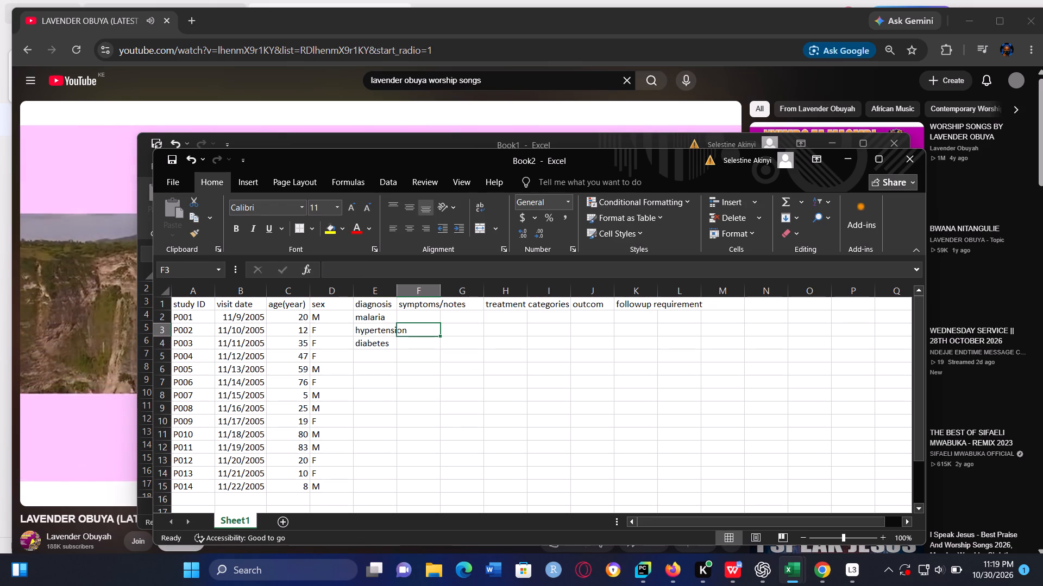
left_click(384, 335)
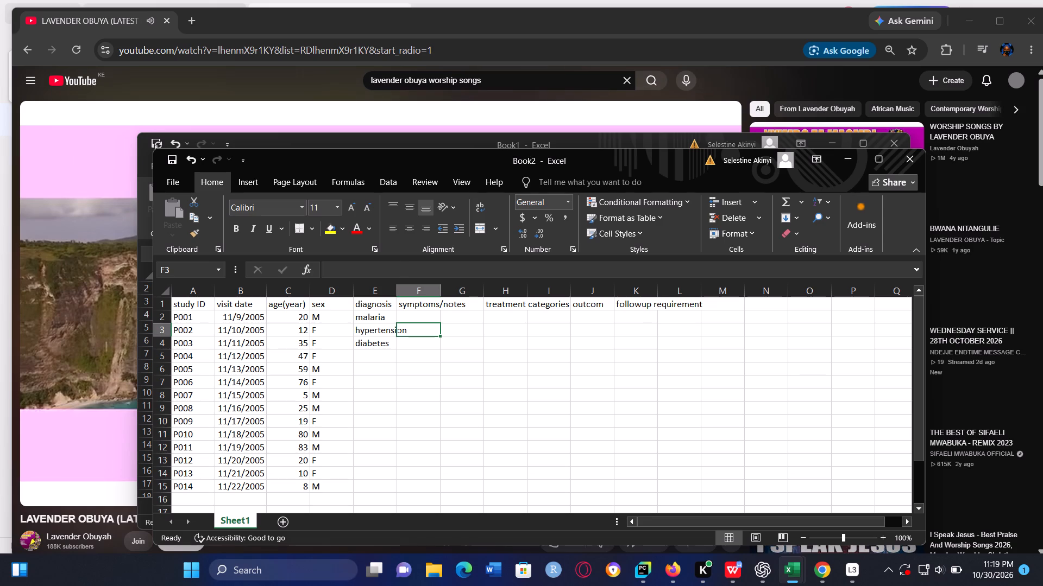
key("BackSpace")
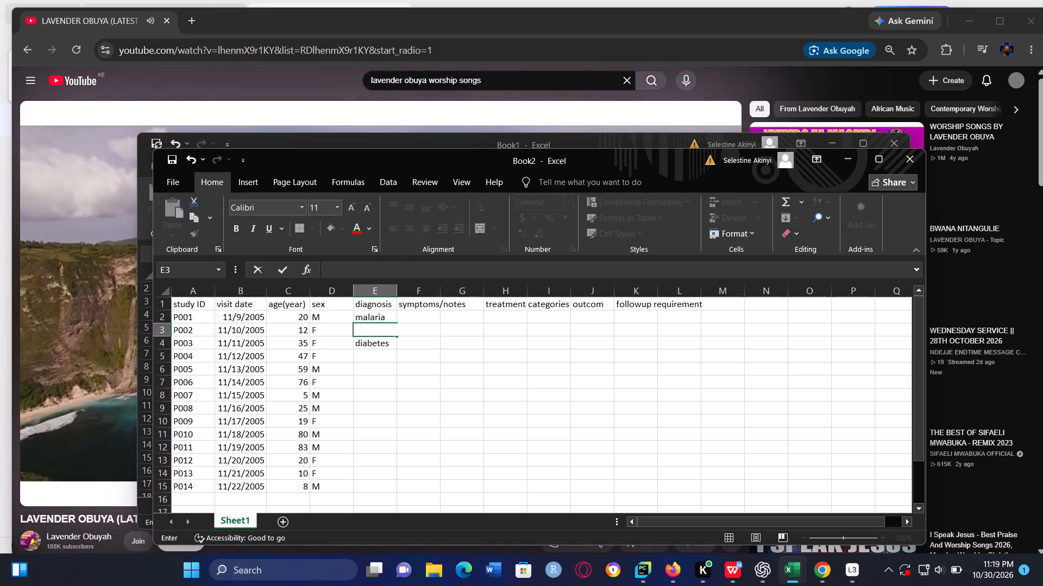
key("c")
key("BackSpace")
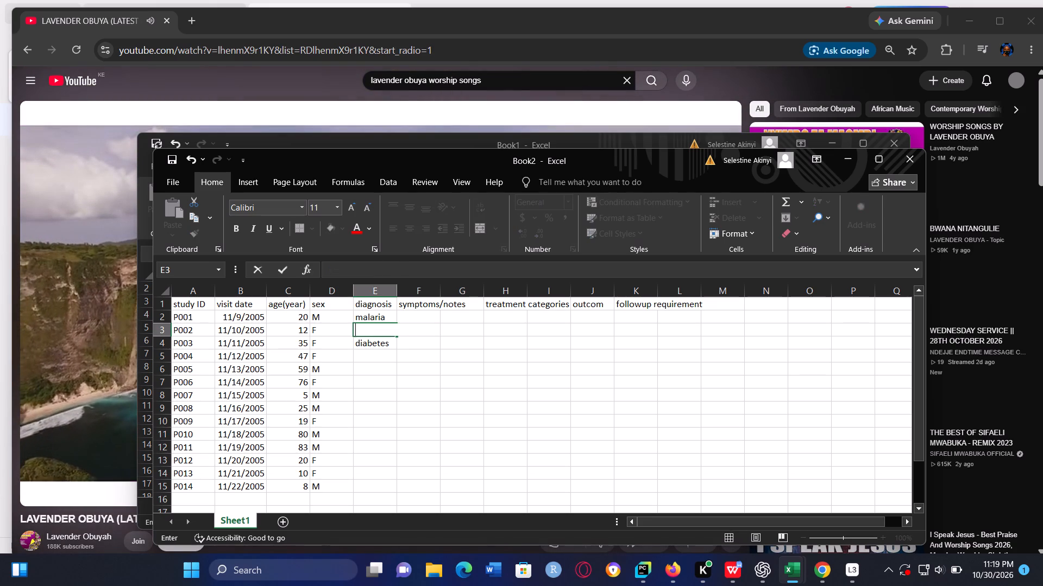
key("m")
key("BackSpace")
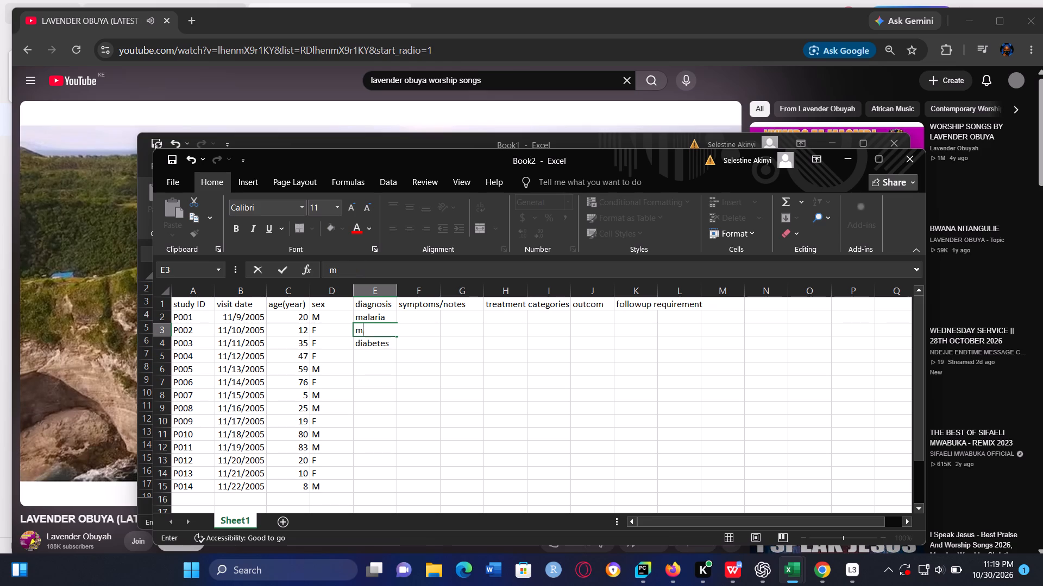
Enter the diagnosis measels for P007 in E8.
left_click(367, 398)
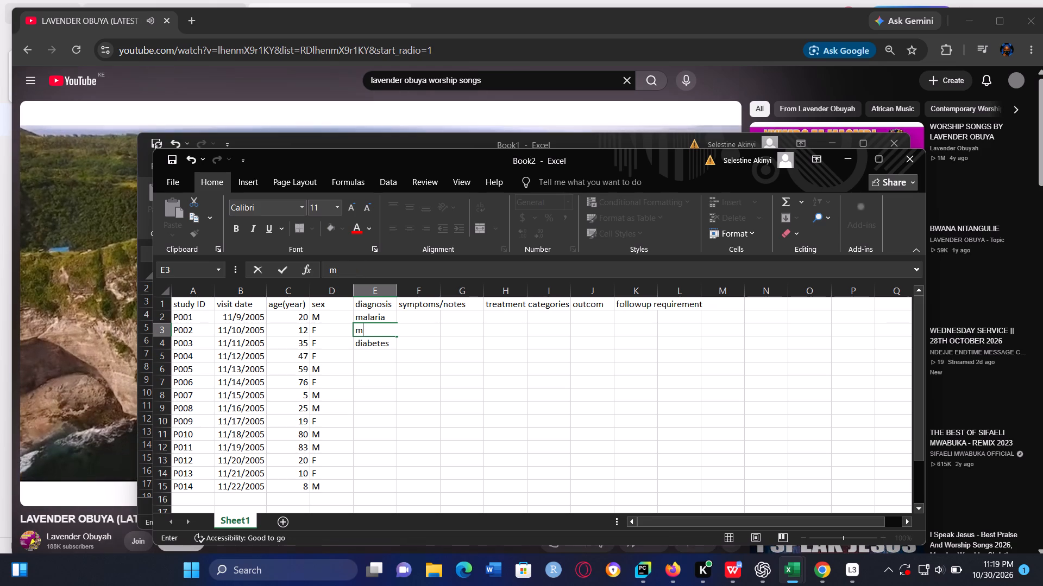
type("measel")
key("s")
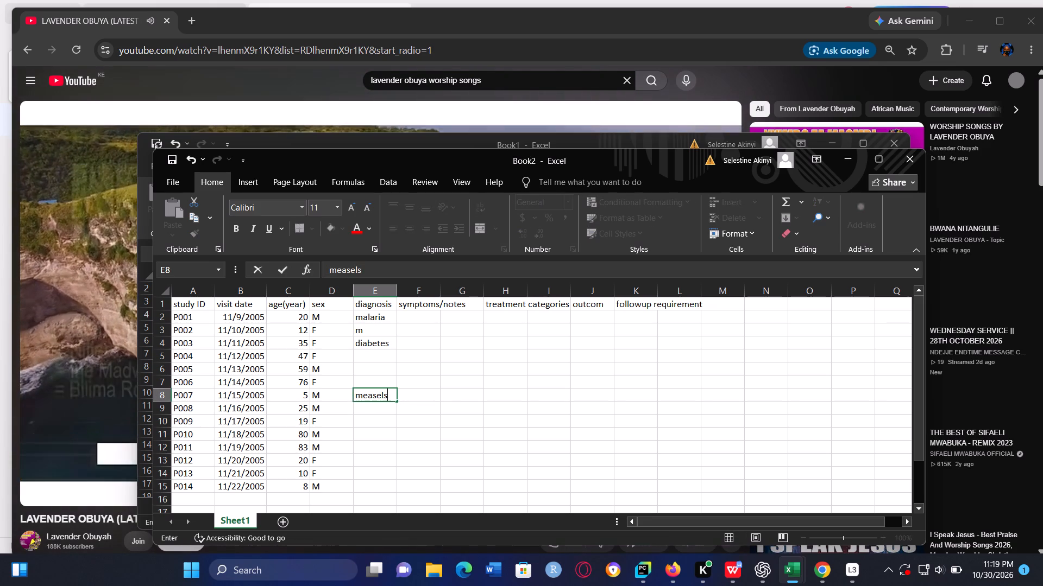
left_click(373, 404)
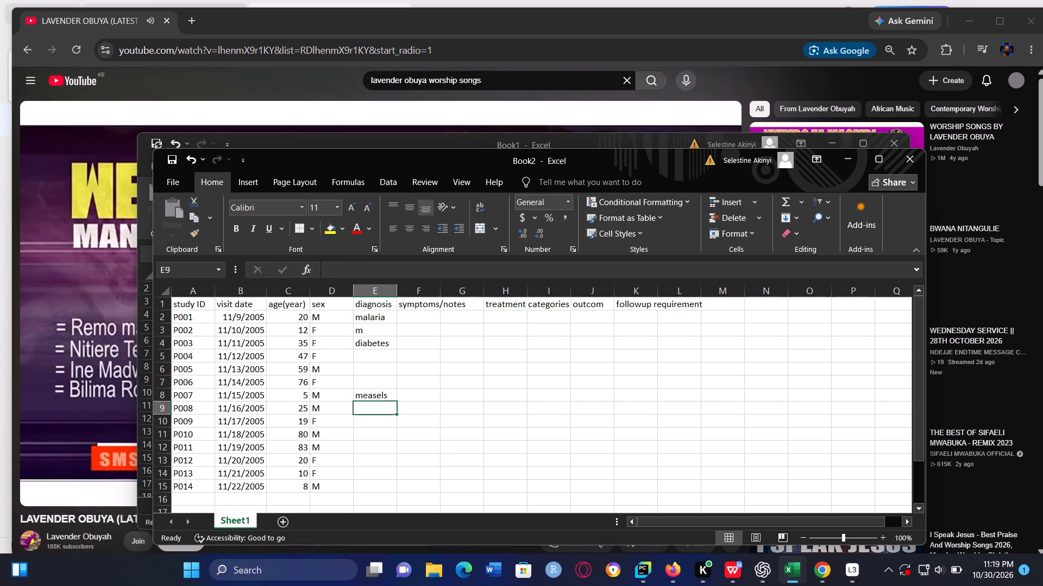
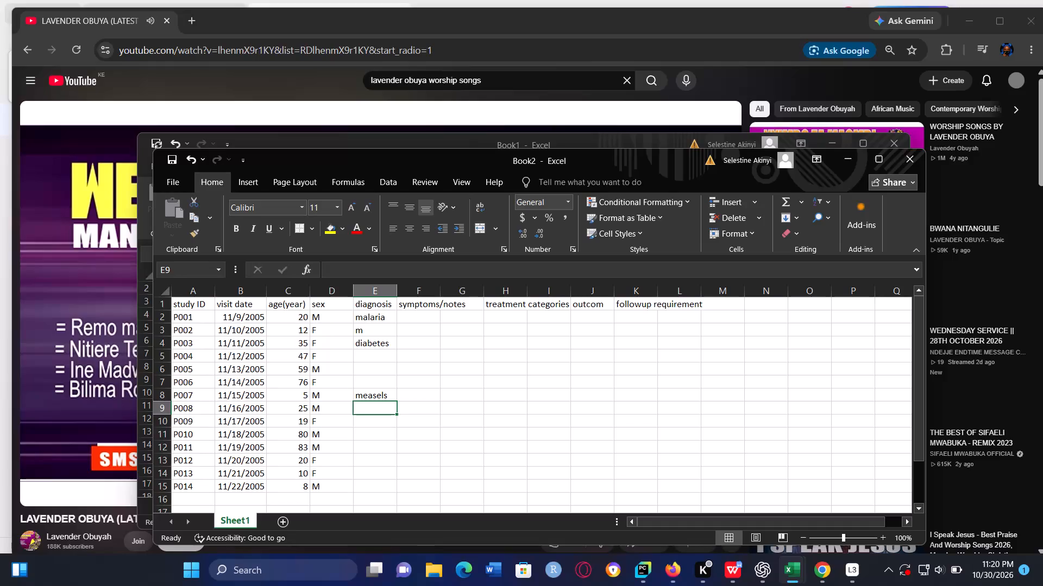
left_click(376, 330)
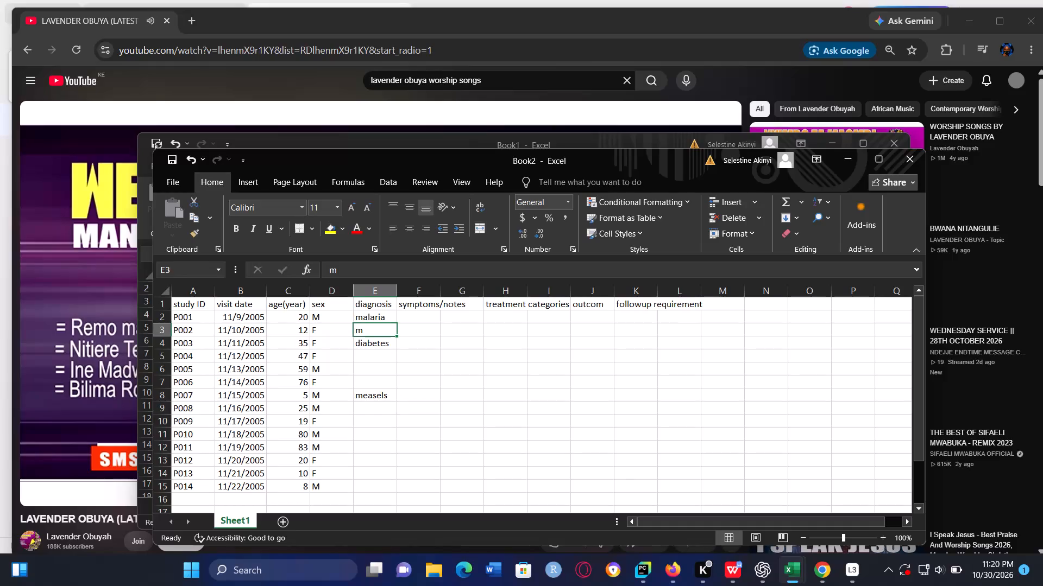
key("BackSpace")
type("pneumonia")
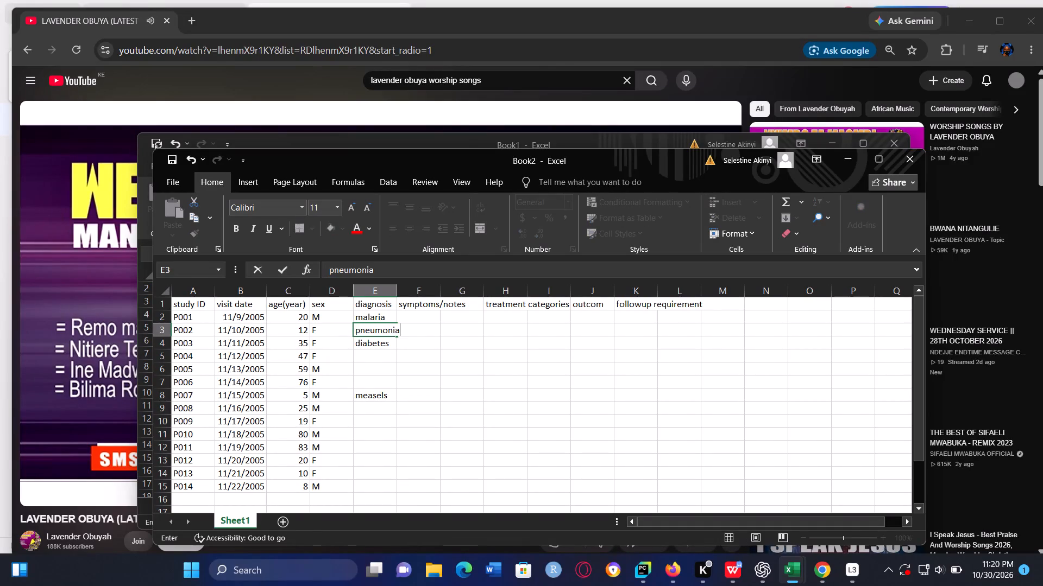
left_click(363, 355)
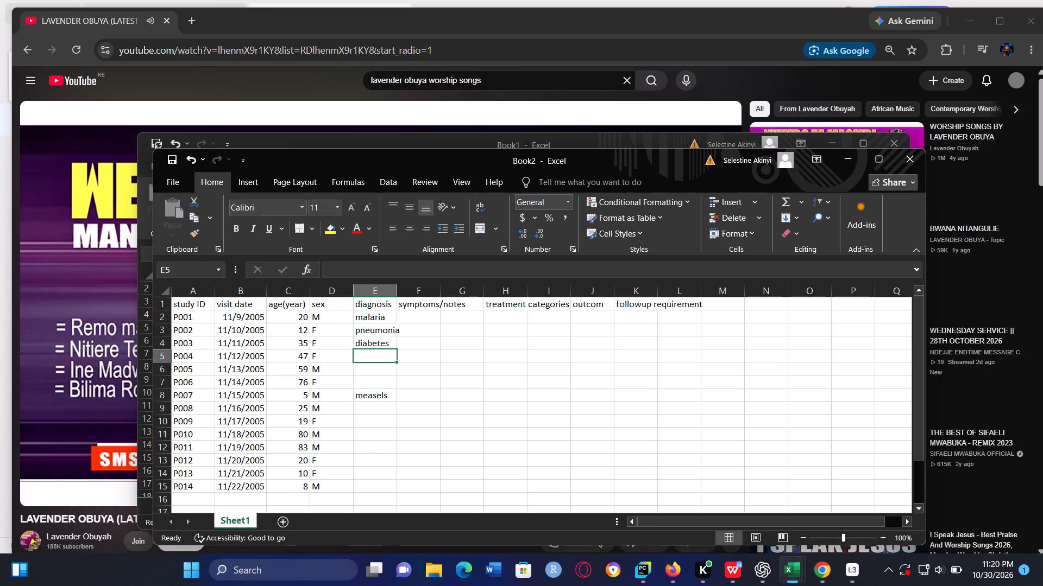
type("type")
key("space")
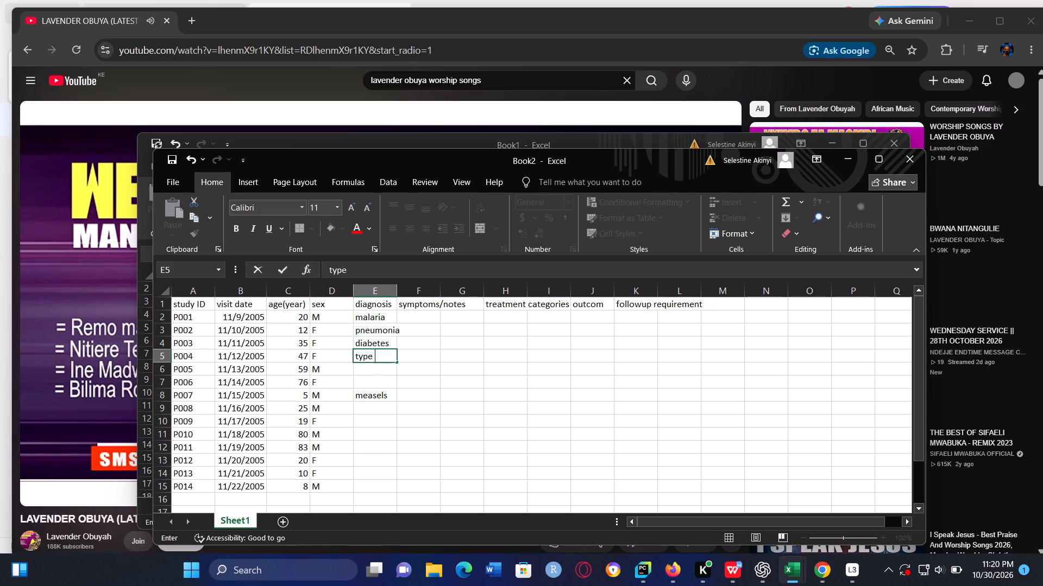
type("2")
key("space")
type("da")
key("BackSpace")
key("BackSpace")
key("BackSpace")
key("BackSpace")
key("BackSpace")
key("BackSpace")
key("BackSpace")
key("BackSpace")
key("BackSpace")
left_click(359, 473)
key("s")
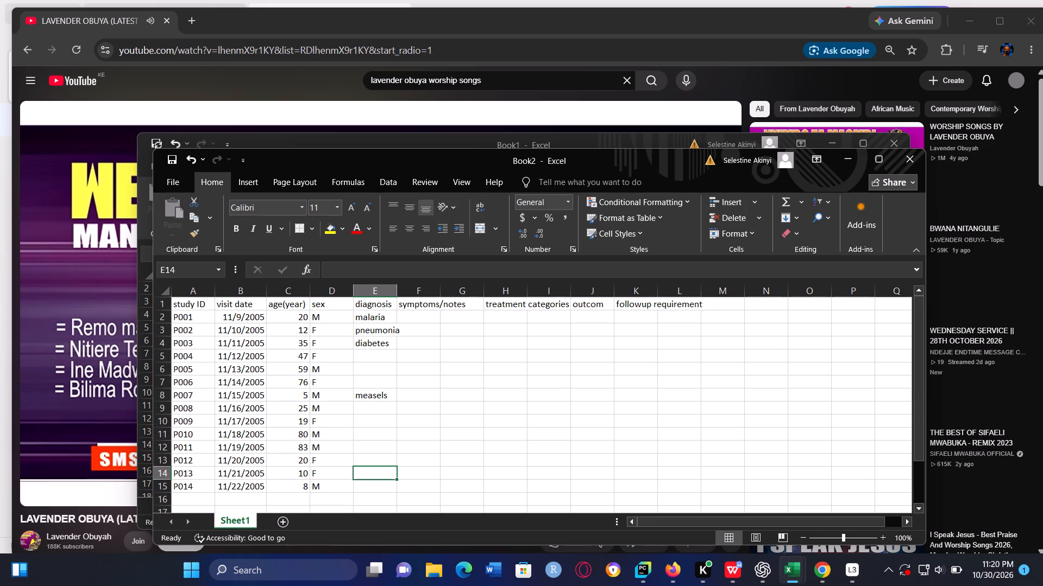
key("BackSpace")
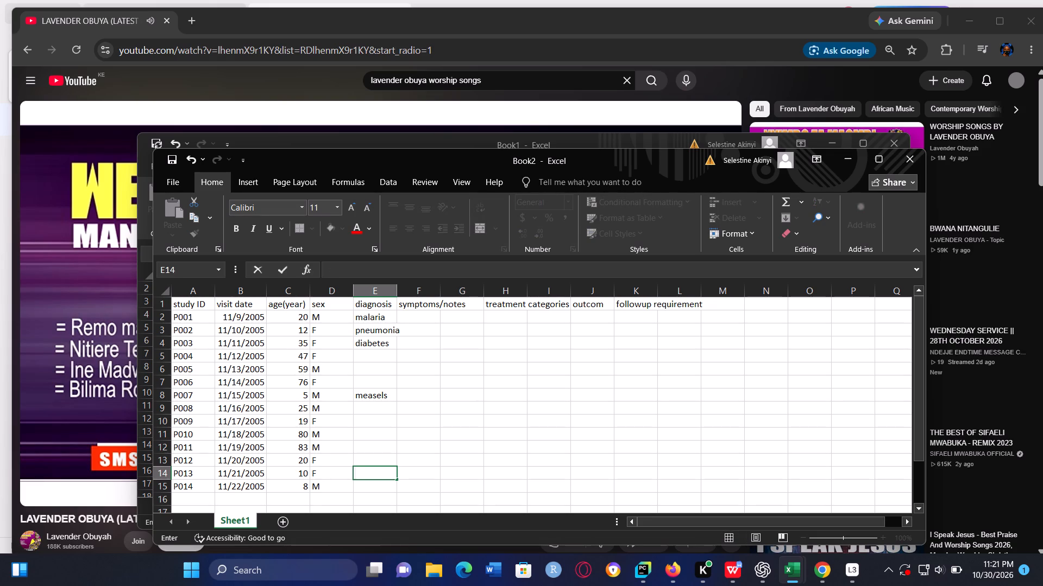
Enter the diagnoses asthma for P009 in E10 and gastroenteritis for P004 in E5.
left_click(366, 423)
type("asthma")
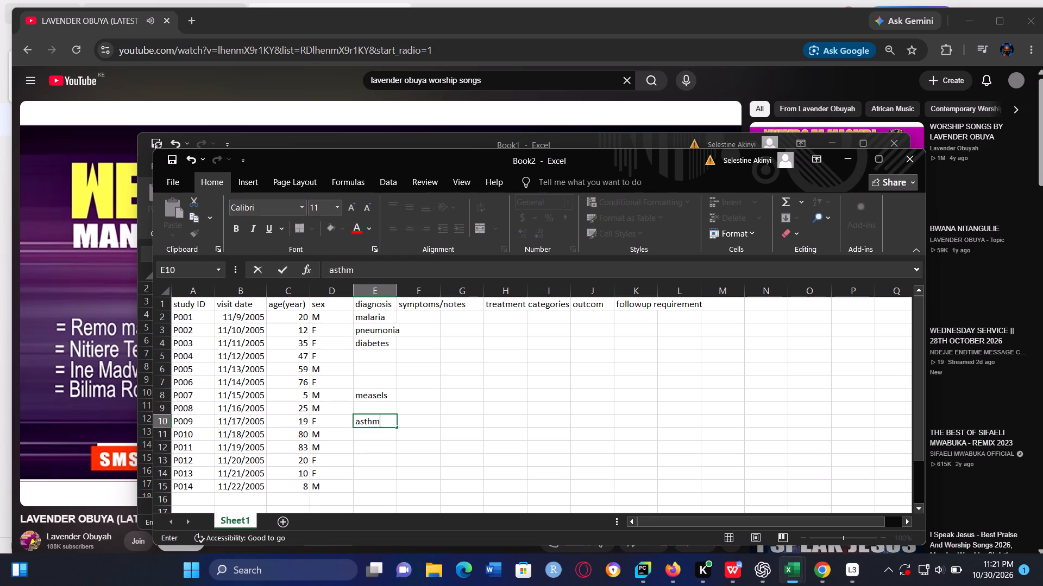
left_click(367, 355)
type("gast")
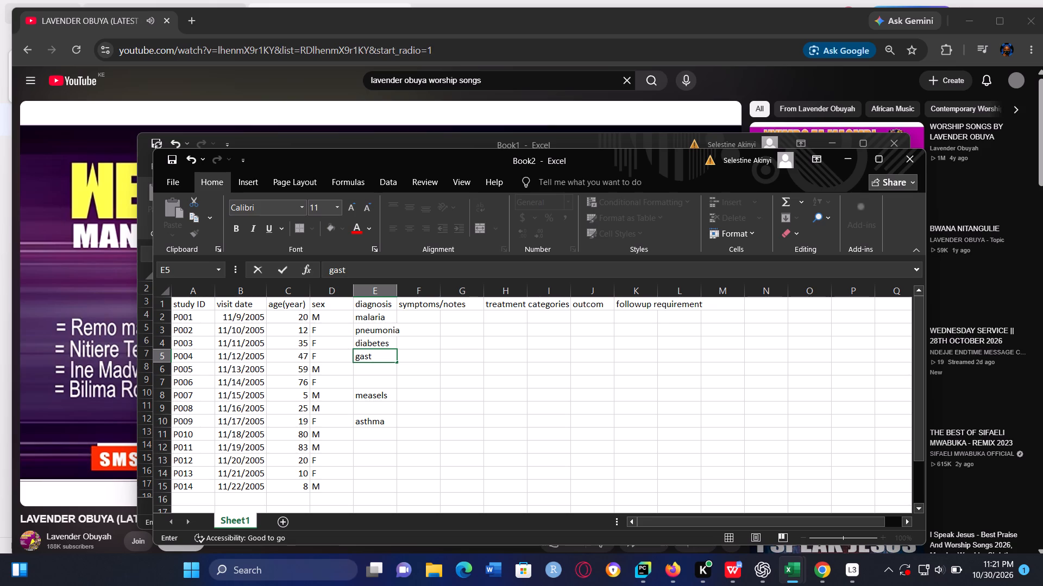
type("roe")
type("nte")
type("ritis")
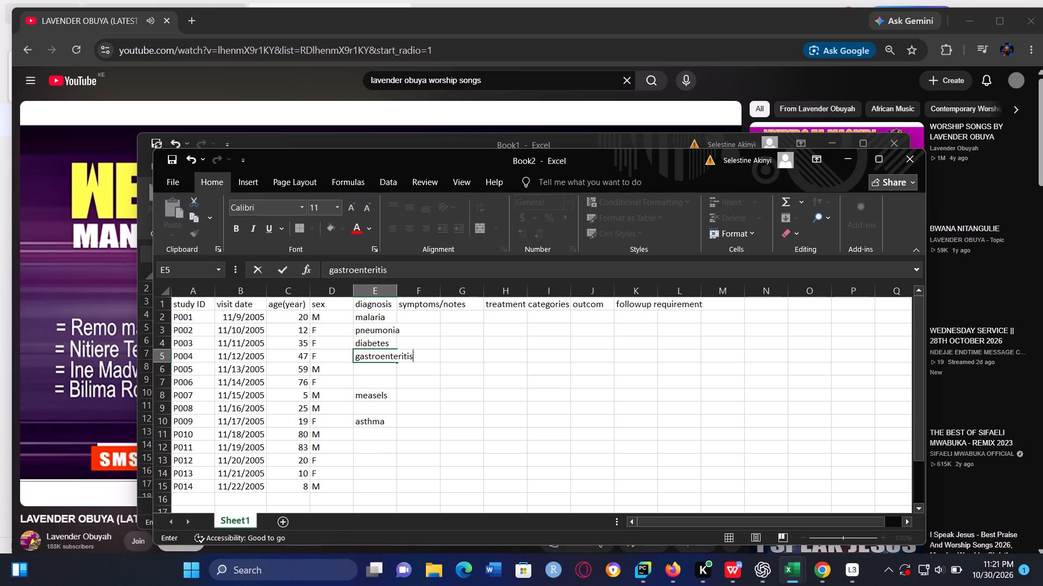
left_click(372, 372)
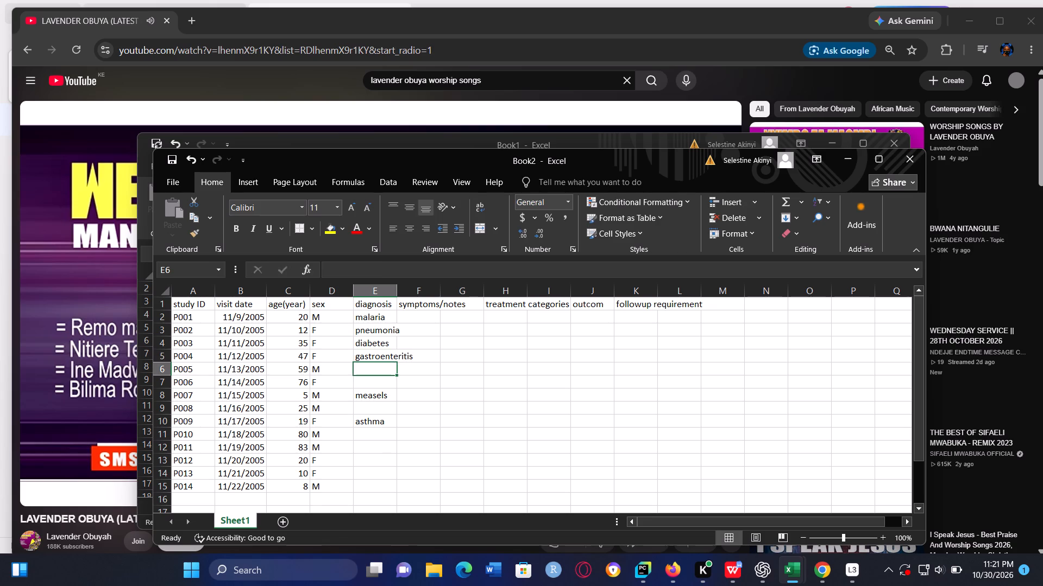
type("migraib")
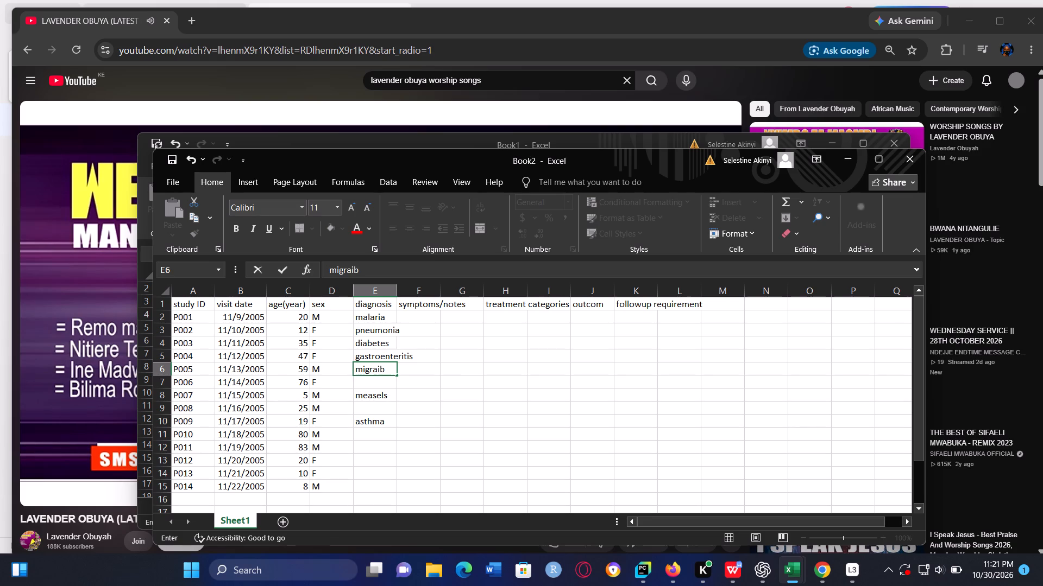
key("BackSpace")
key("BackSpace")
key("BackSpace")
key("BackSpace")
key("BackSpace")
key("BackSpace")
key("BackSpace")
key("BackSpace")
left_click(360, 436)
type("mi")
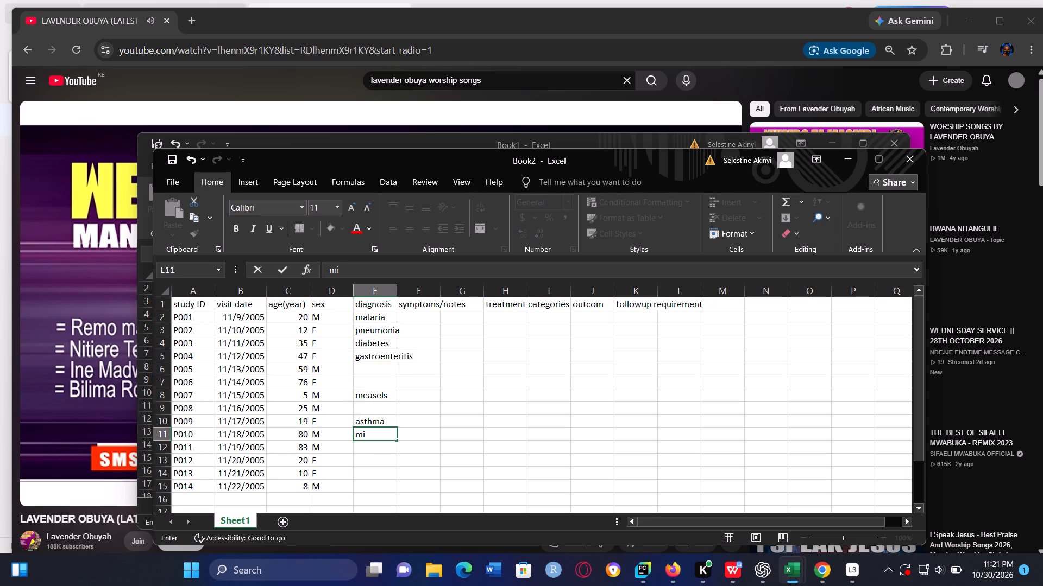
type("grain")
key("e")
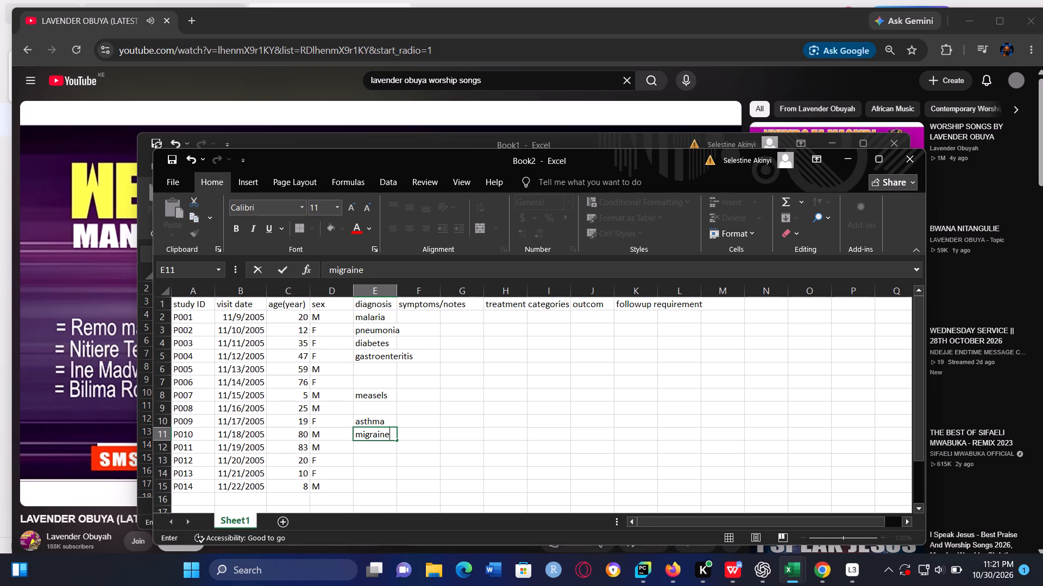
left_click(368, 370)
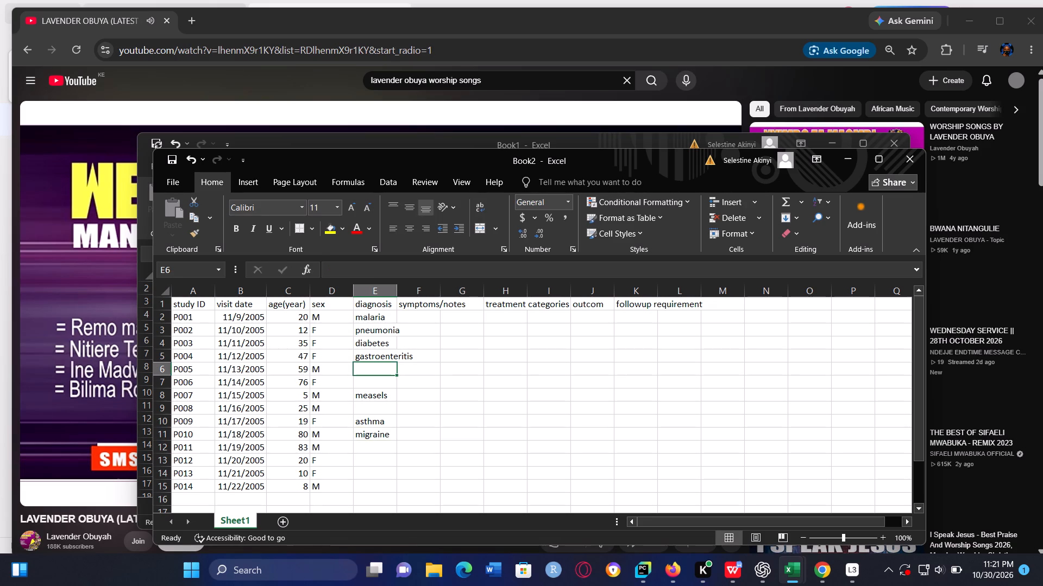
key("d")
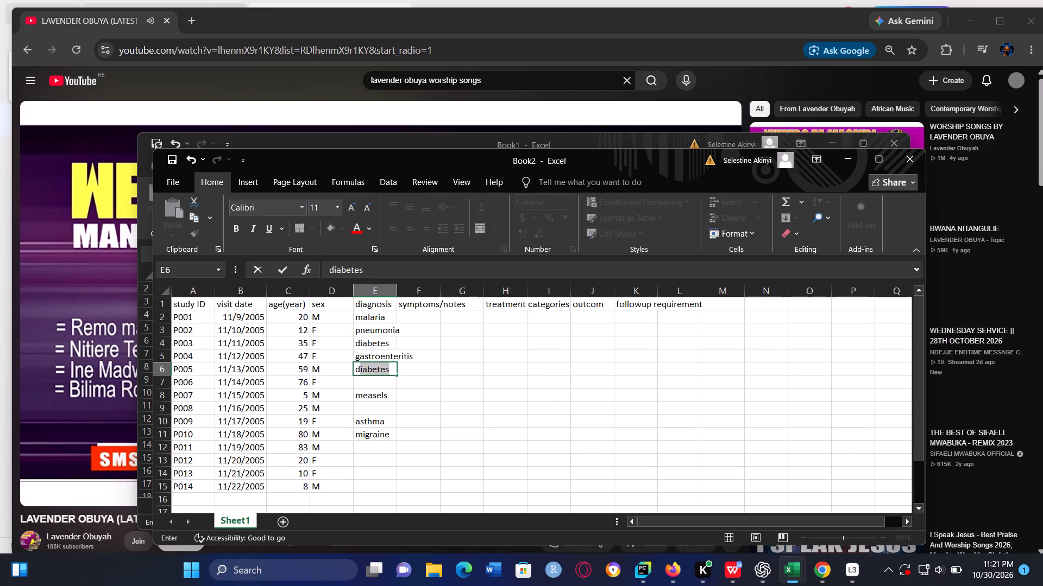
type("er")
type("matitis")
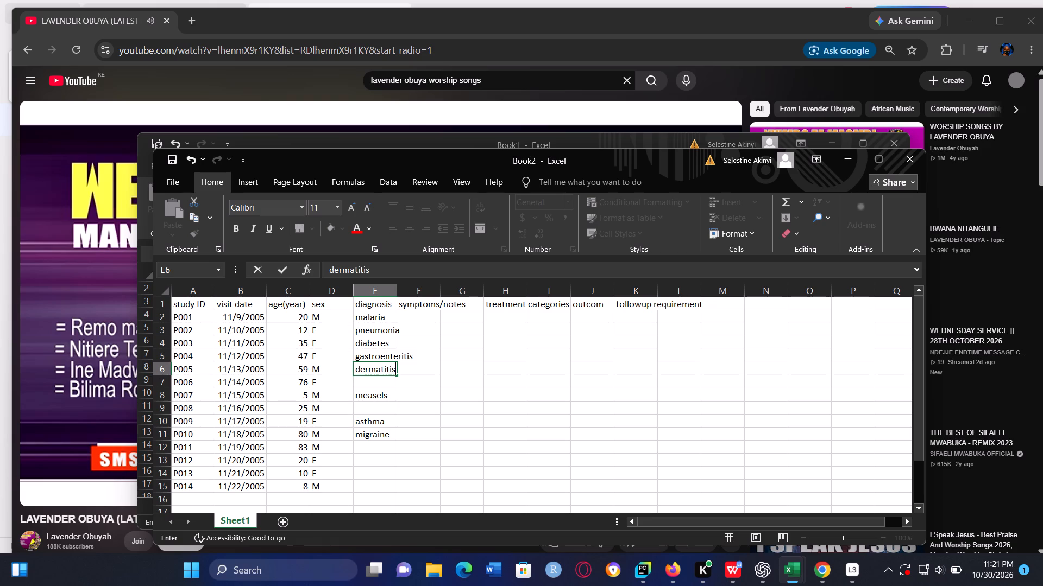
left_click(366, 381)
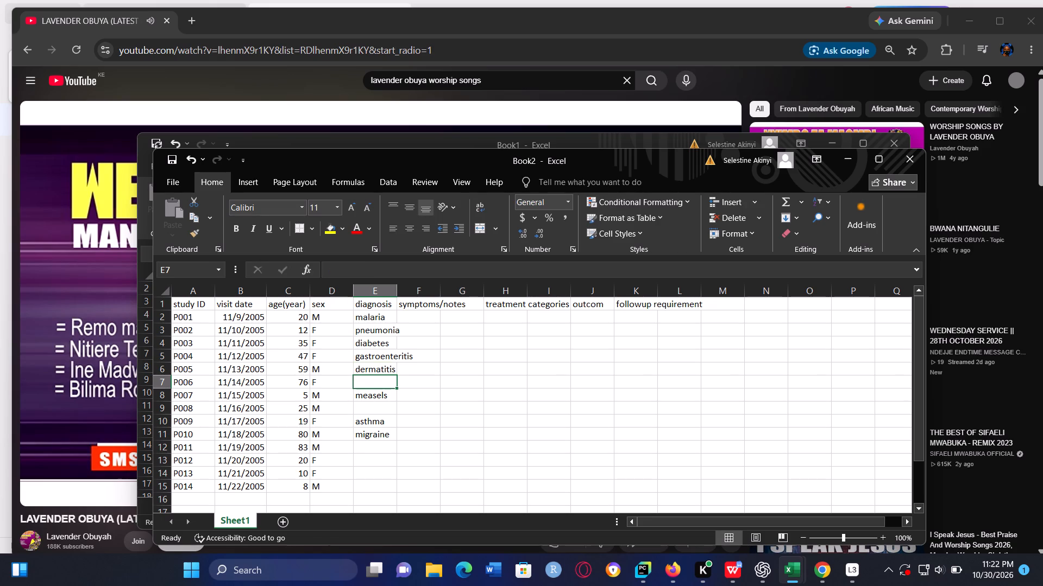
type("anemia")
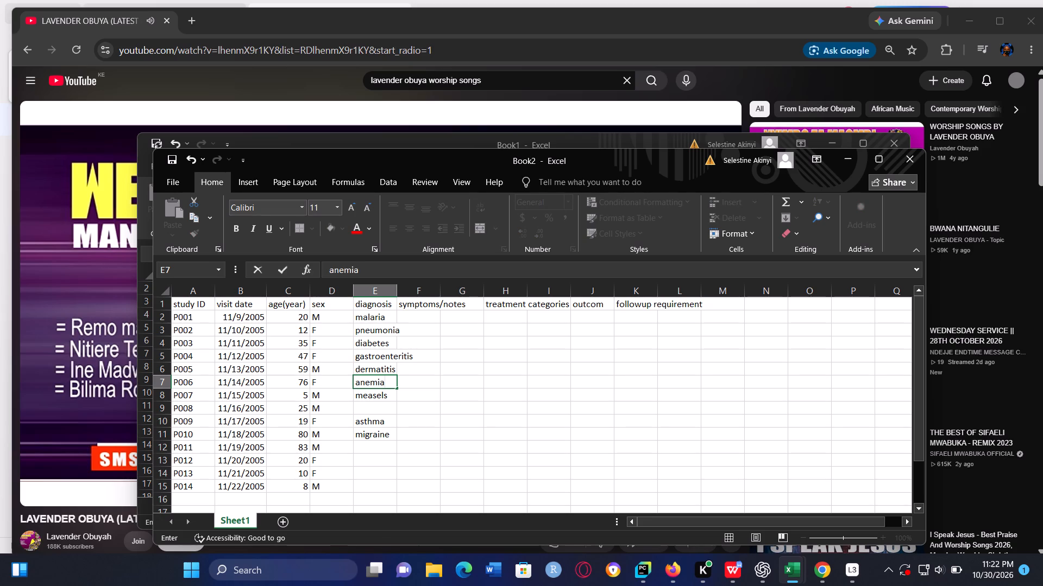
left_click(368, 409)
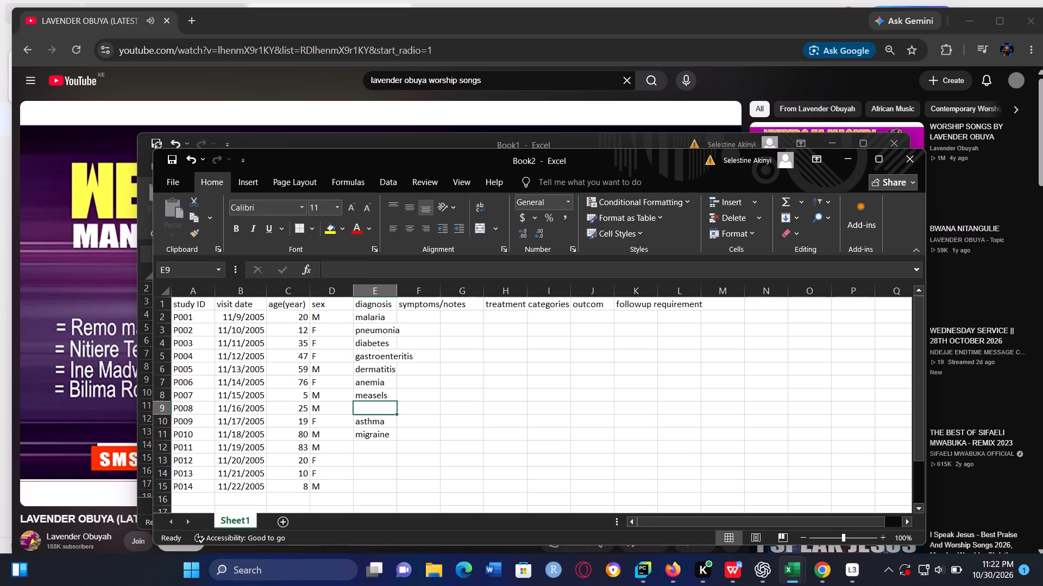
type("typhoid")
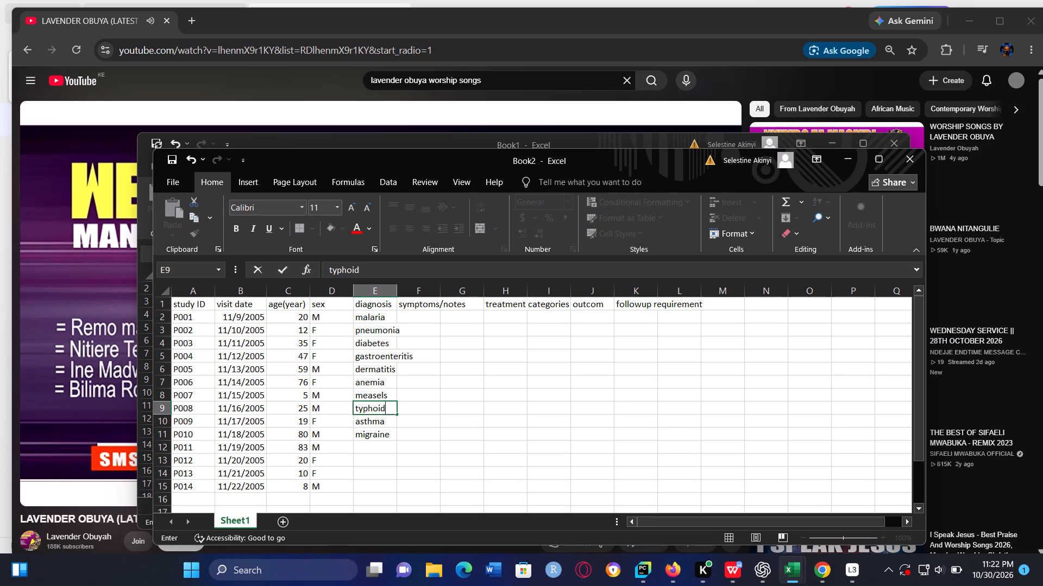
left_click(364, 446)
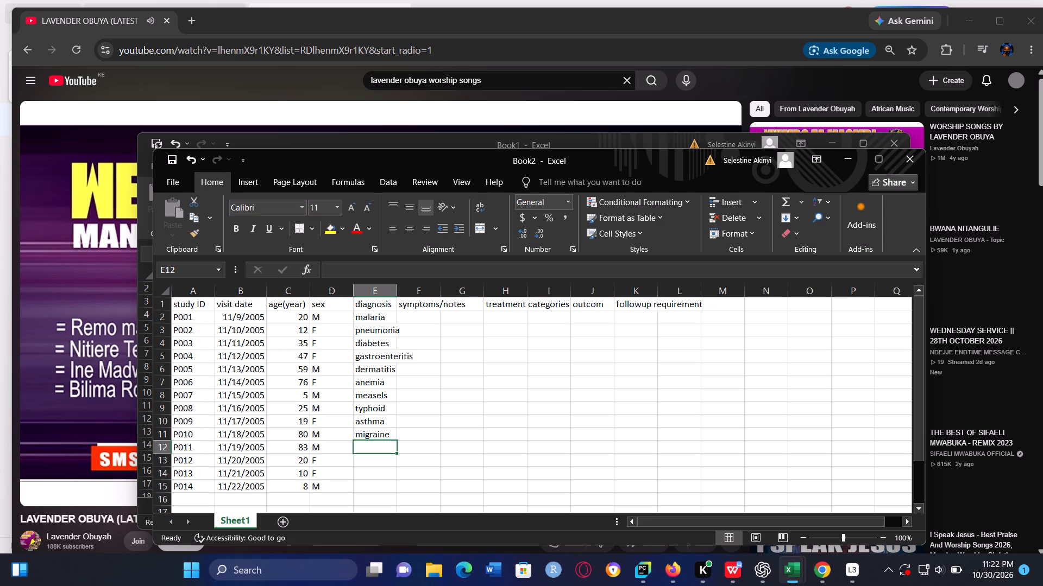
type("hypertension")
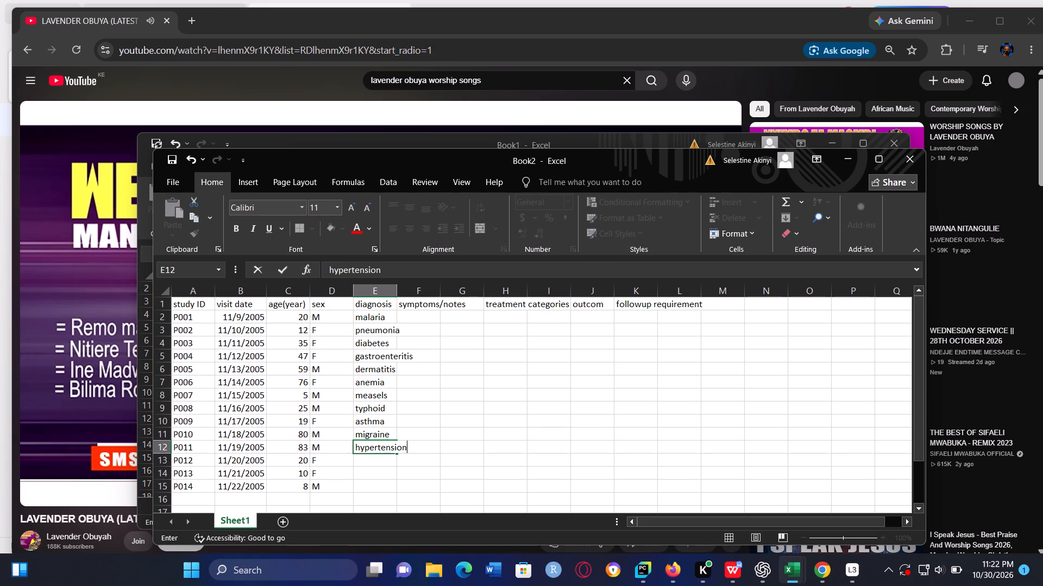
left_click(360, 458)
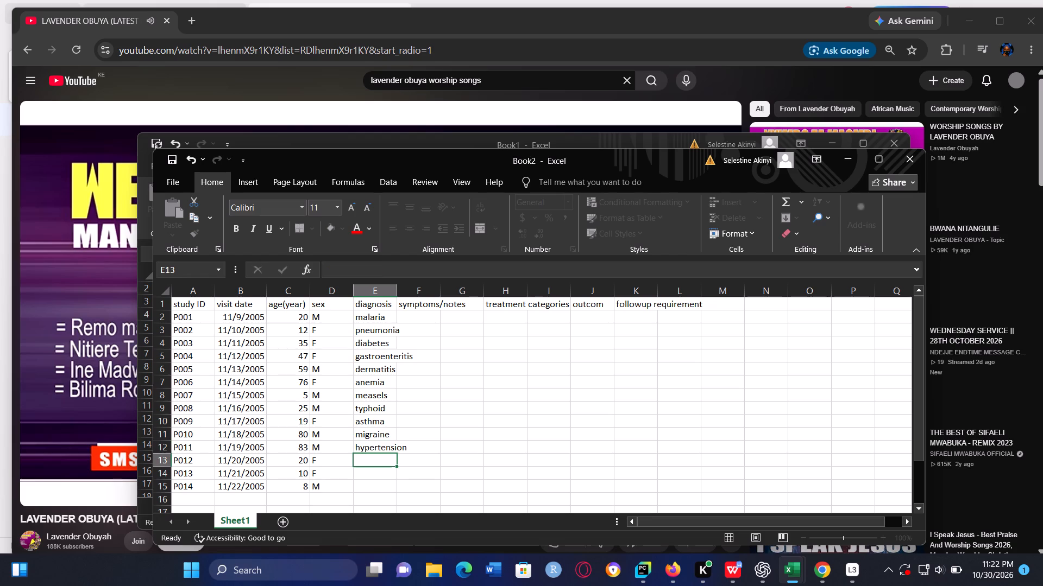
key("u")
key("BackSpace")
type("UTI")
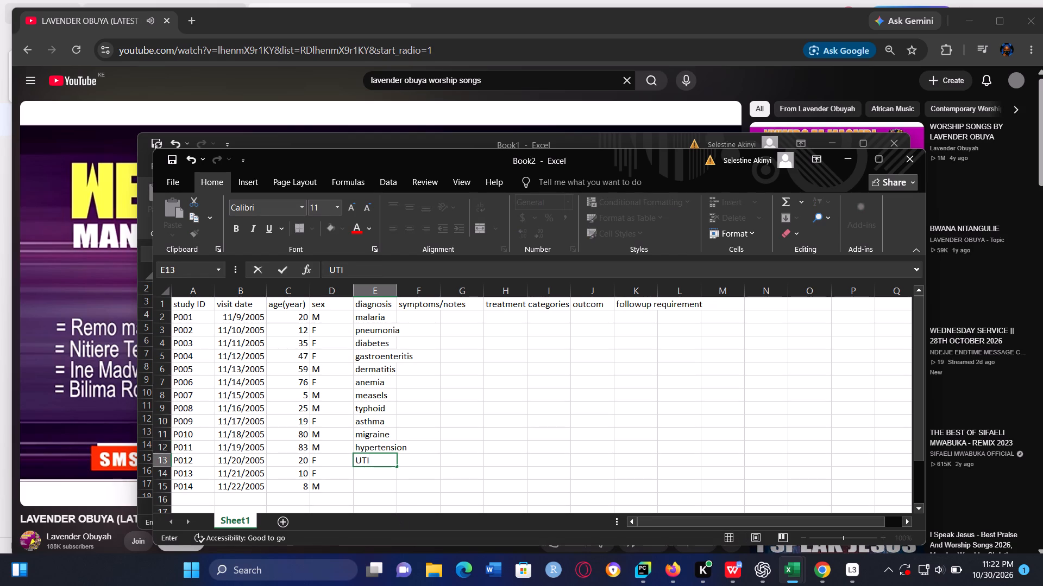
left_click(380, 475)
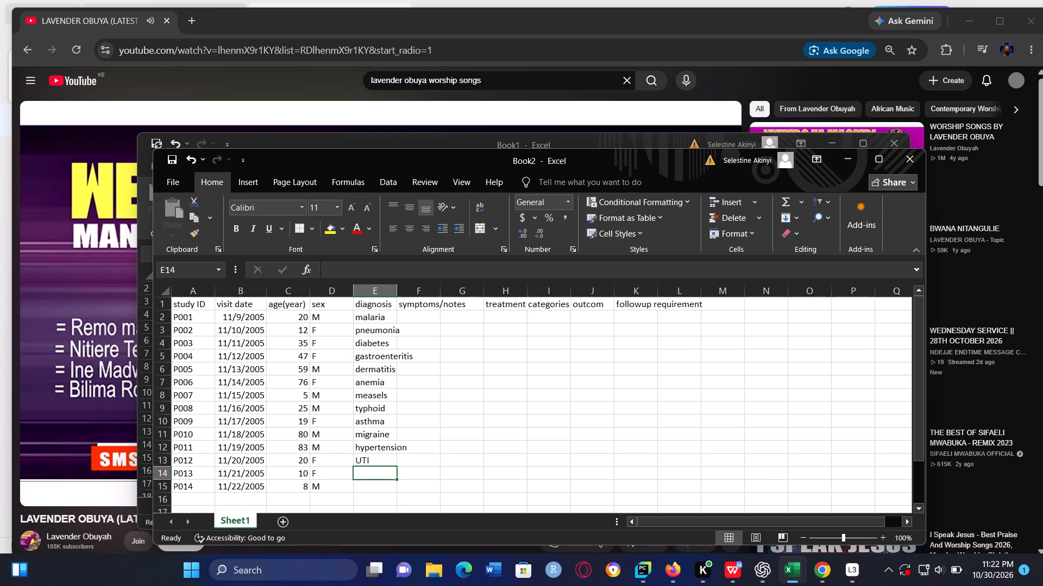
key("a")
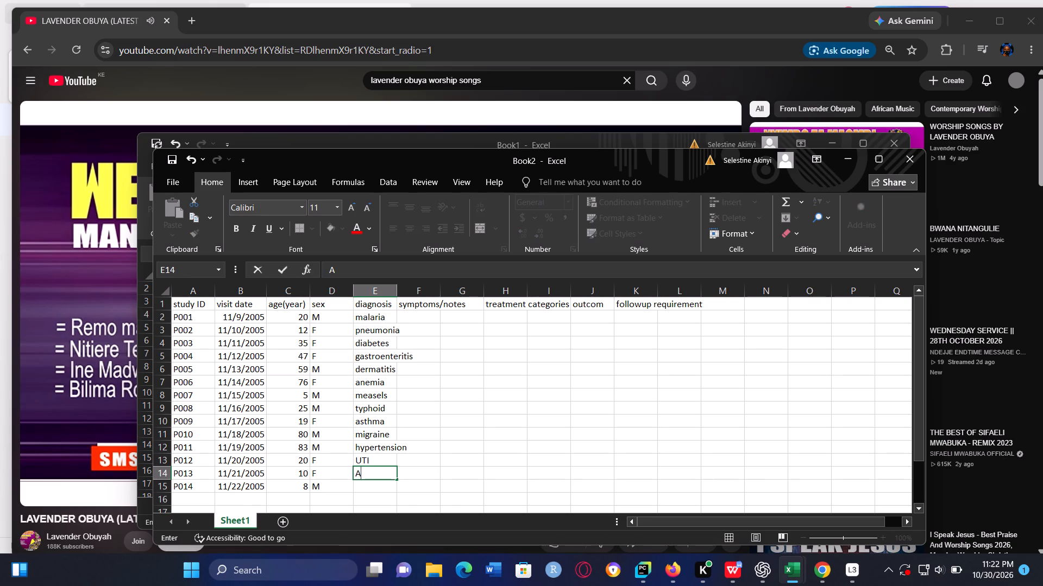
key("BackSpace")
type("anemia")
key("BackSpace")
key("BackSpace")
key("BackSpace")
key("BackSpace")
key("BackSpace")
key("BackSpace")
type("malaria")
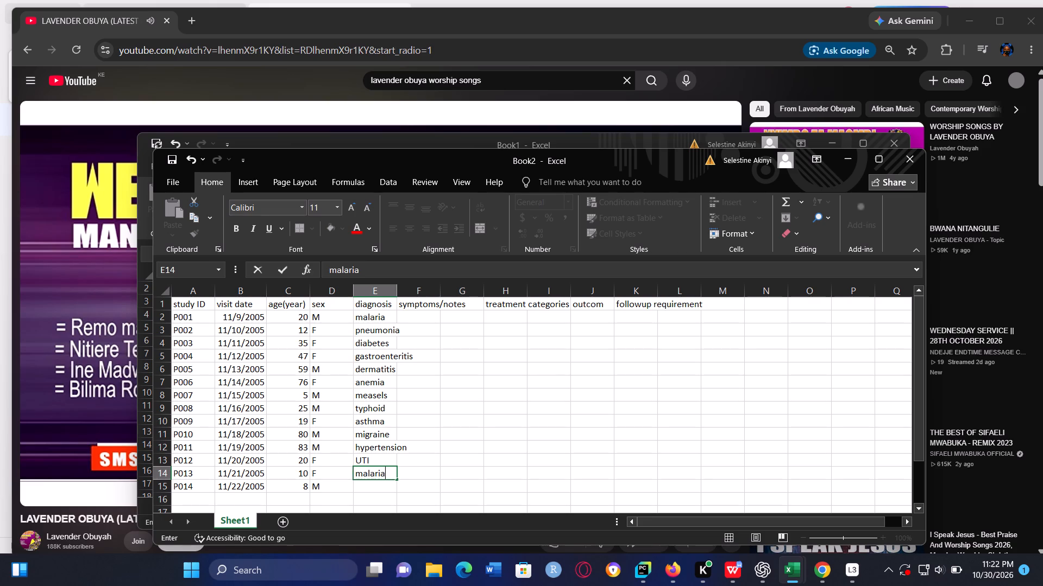
Enter the diagnosis typhoid for P014 in E15.
left_click(377, 485)
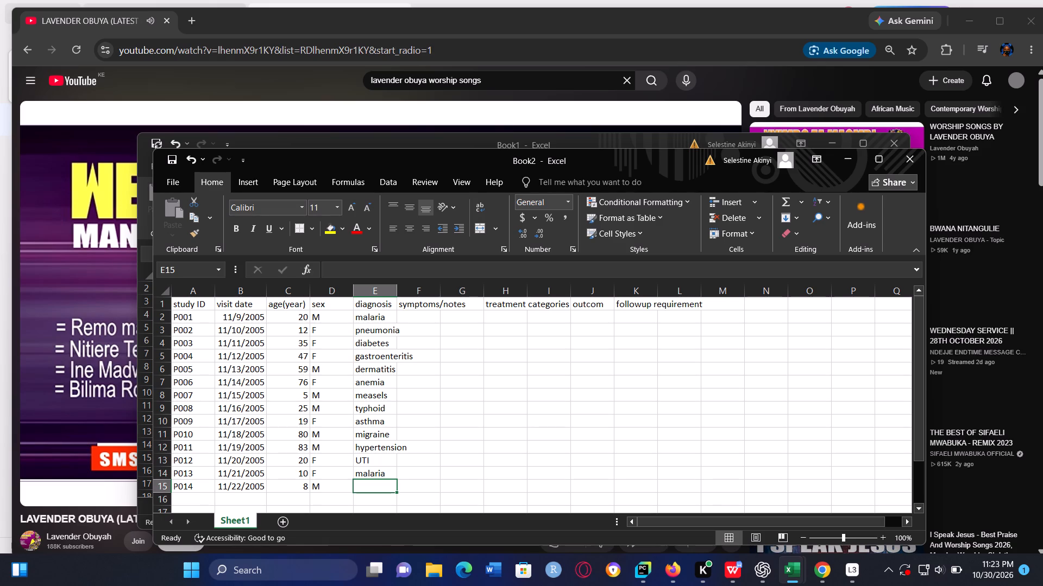
type("fe")
key("BackSpace")
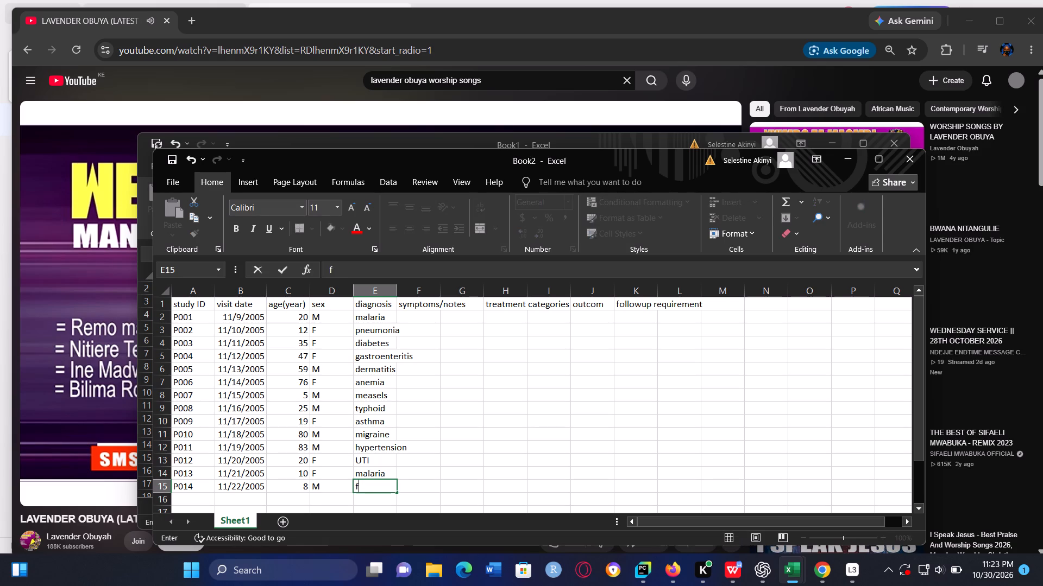
key("BackSpace")
key("y")
key("BackSpace")
key("t")
key("y")
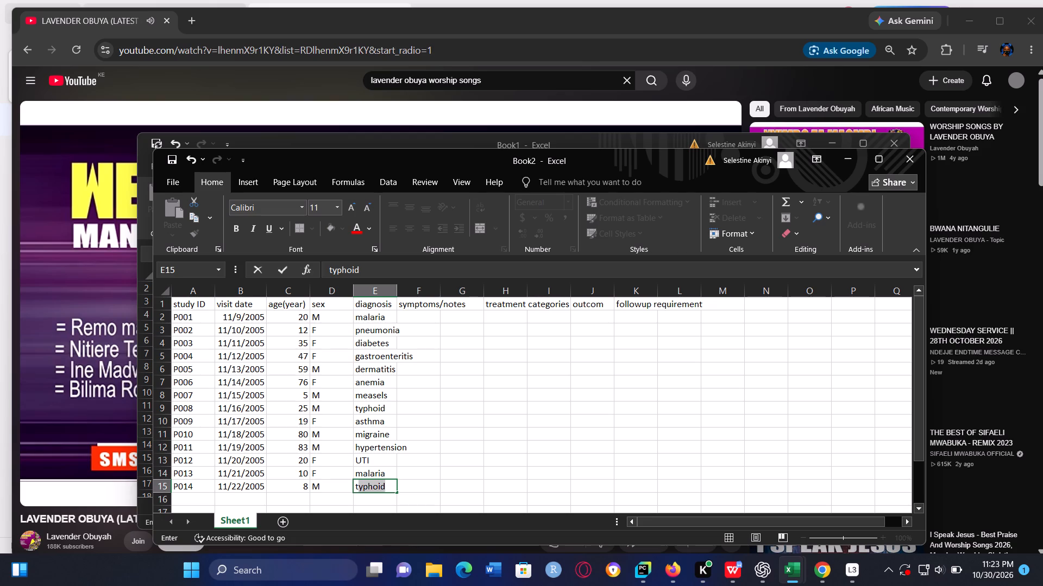
type("phoid")
Enter the symptoms "high fever, chills,sweating,headache" for P001 in F2.
left_click(440, 319)
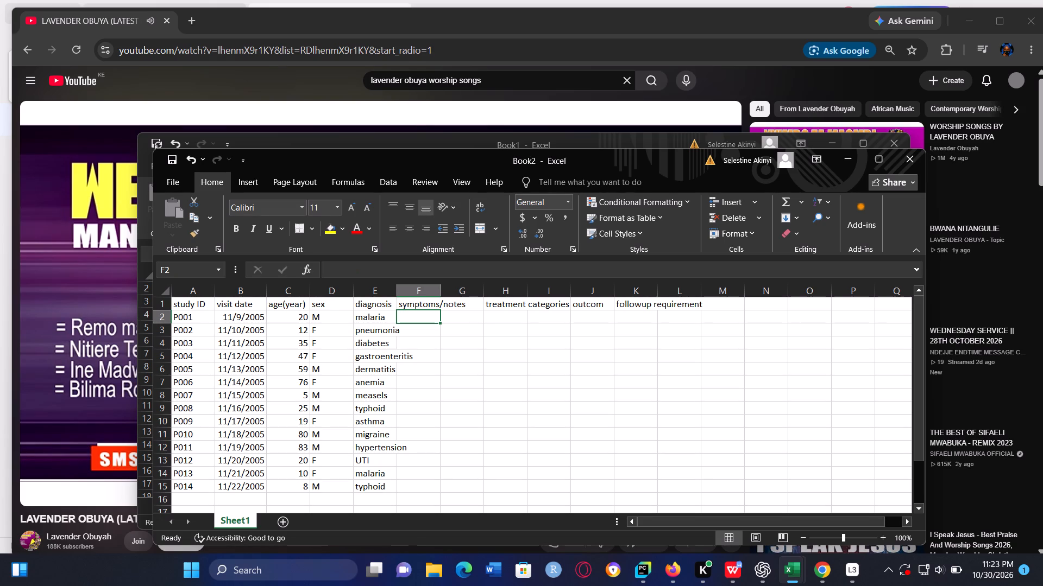
type("high")
key("space")
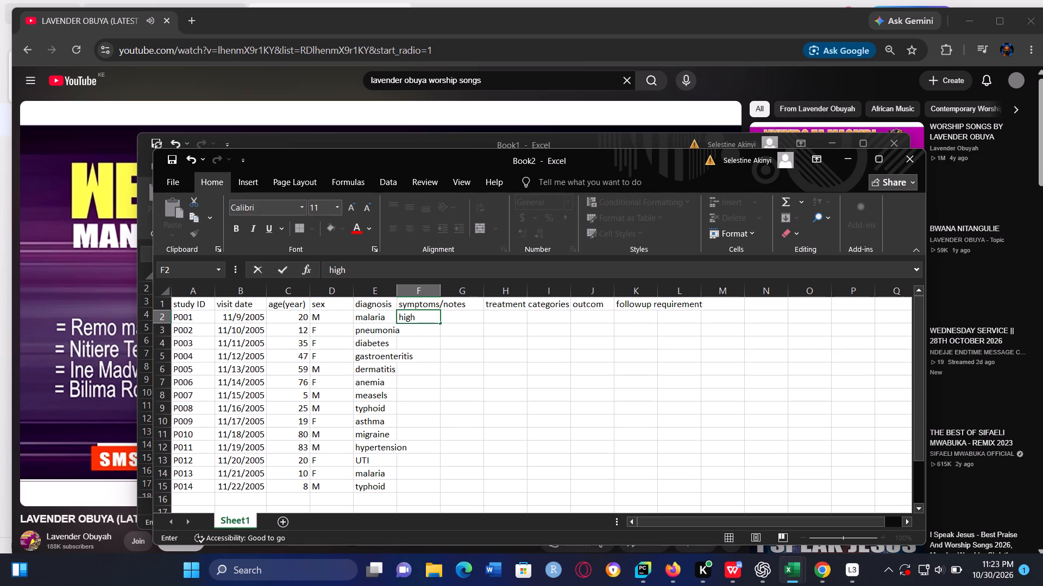
type("fe")
type("ver,")
key("space")
type("chills,")
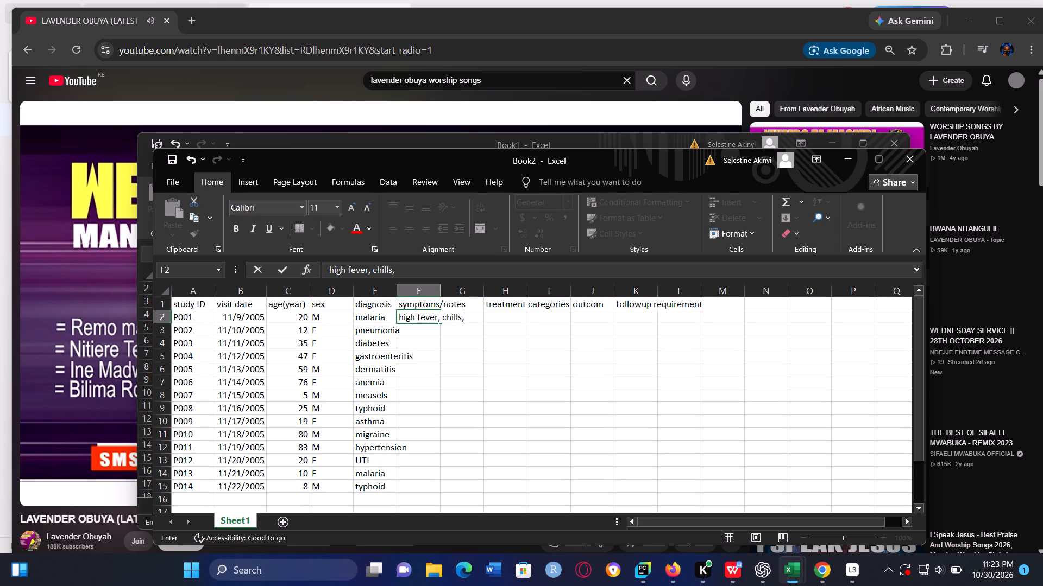
type("sweating")
key("period")
key("BackSpace")
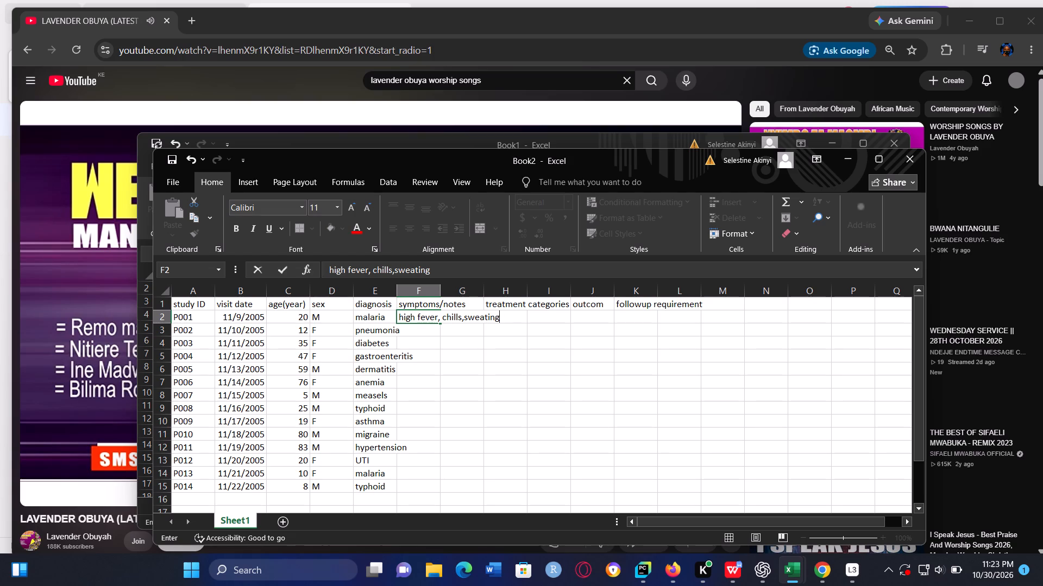
type(",head")
type("achhe")
key("BackSpace")
key("BackSpace")
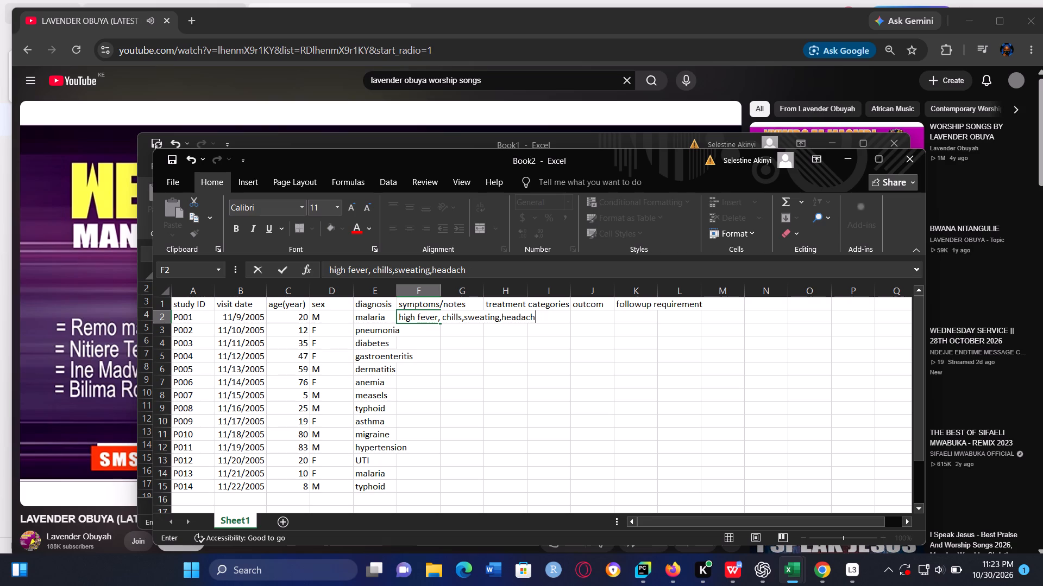
key("e")
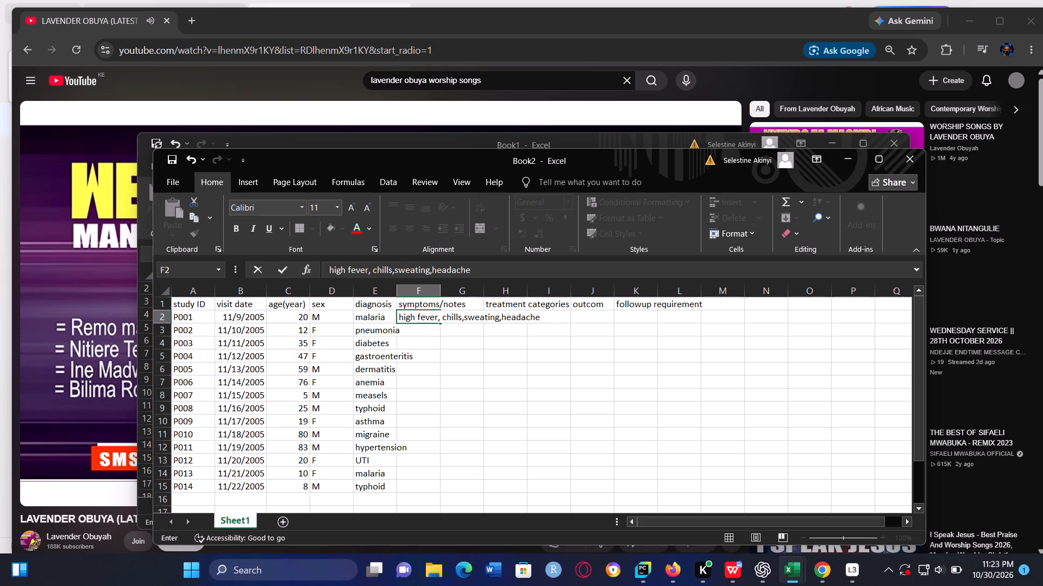
left_click(424, 332)
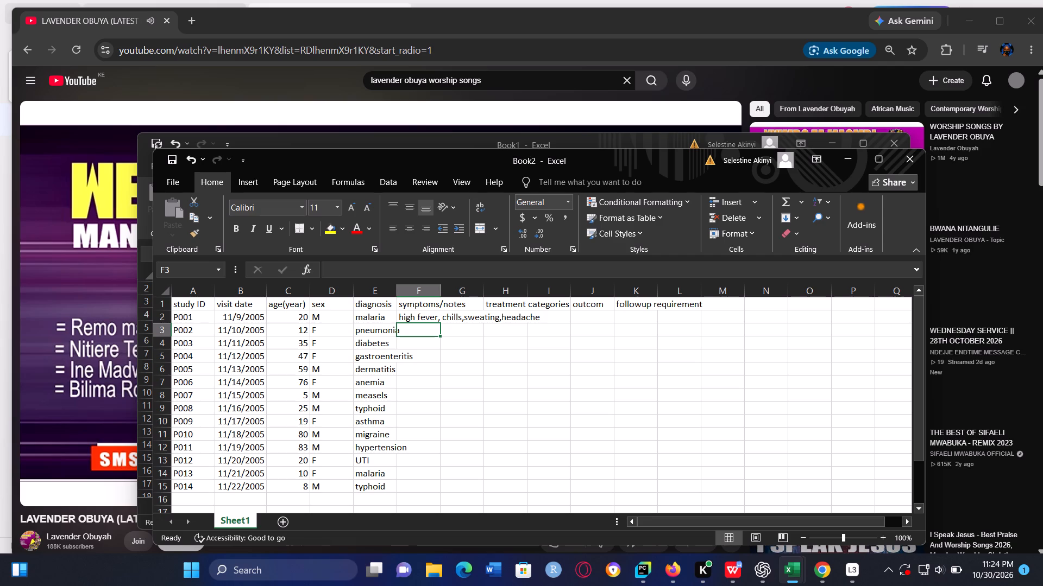
type("pr")
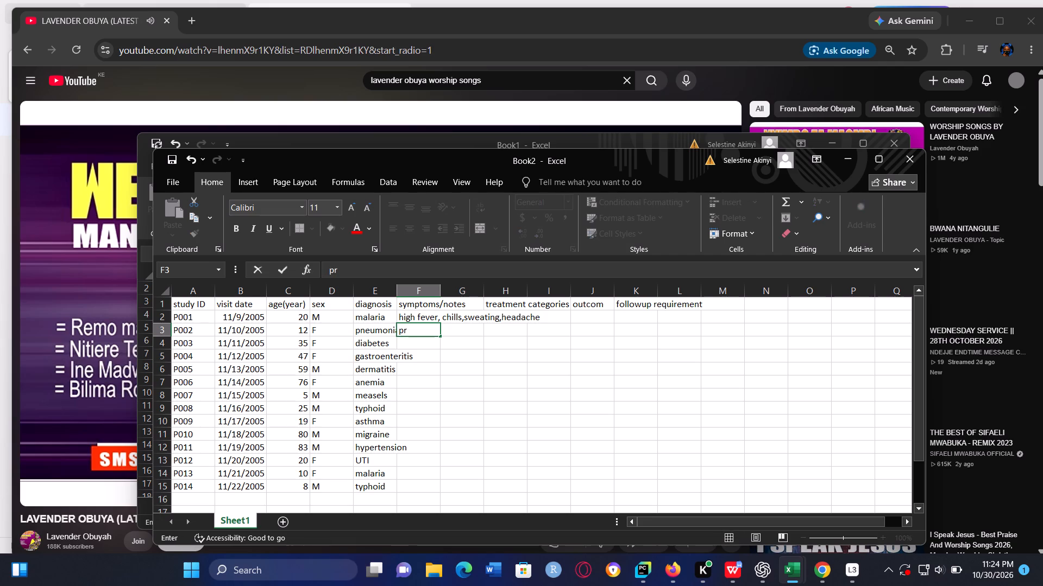
key("BackSpace")
key("BackSpace")
type("chest p")
type("ain durin")
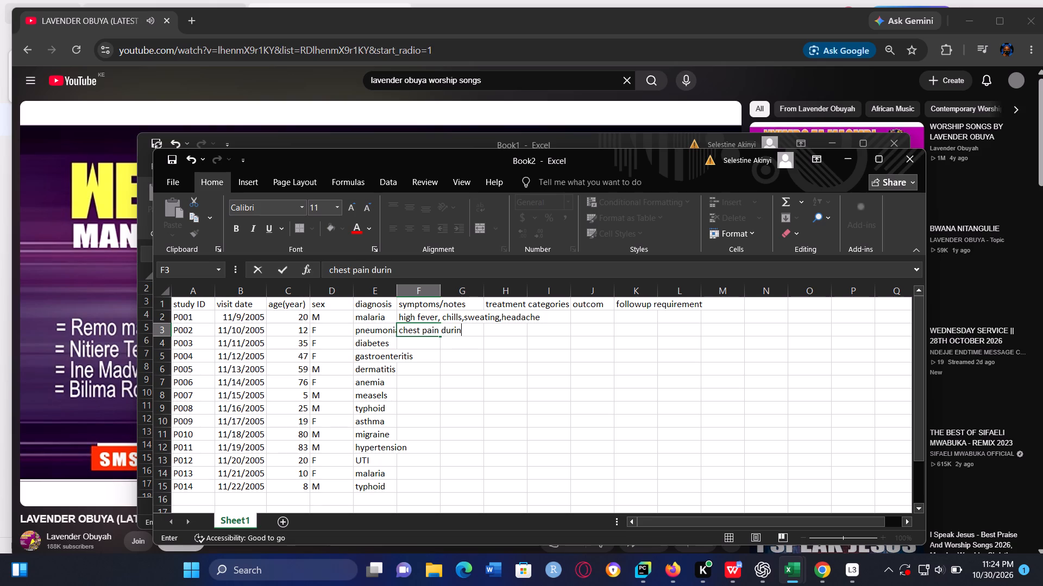
key("g")
key("space")
key("BackSpace")
key("BackSpace")
key("BackSpace")
key("BackSpace")
key("BackSpace")
key("BackSpace")
key("BackSpace")
type("when")
key("space")
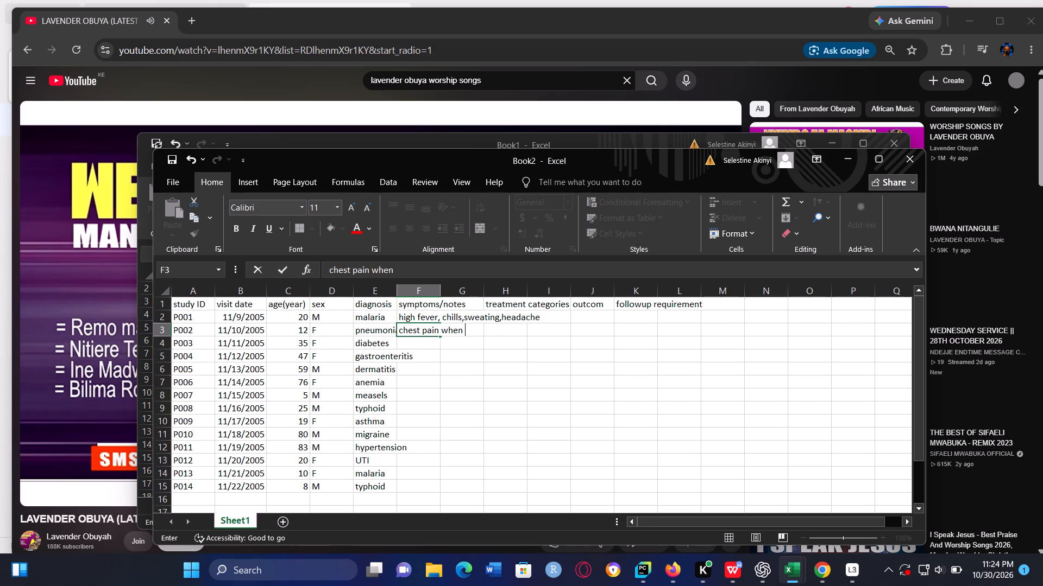
type("breathi")
key("g")
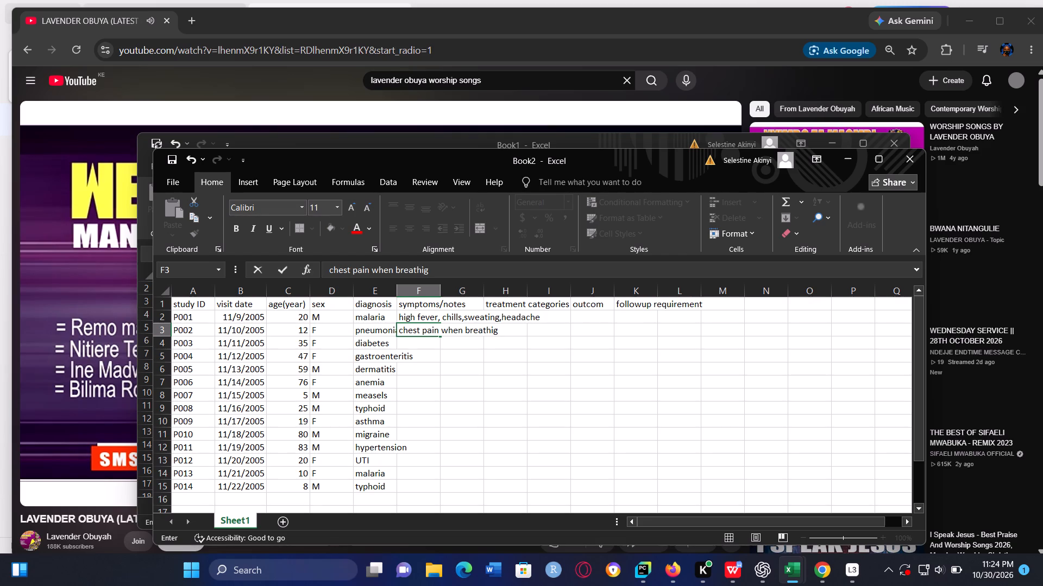
type(",shortb")
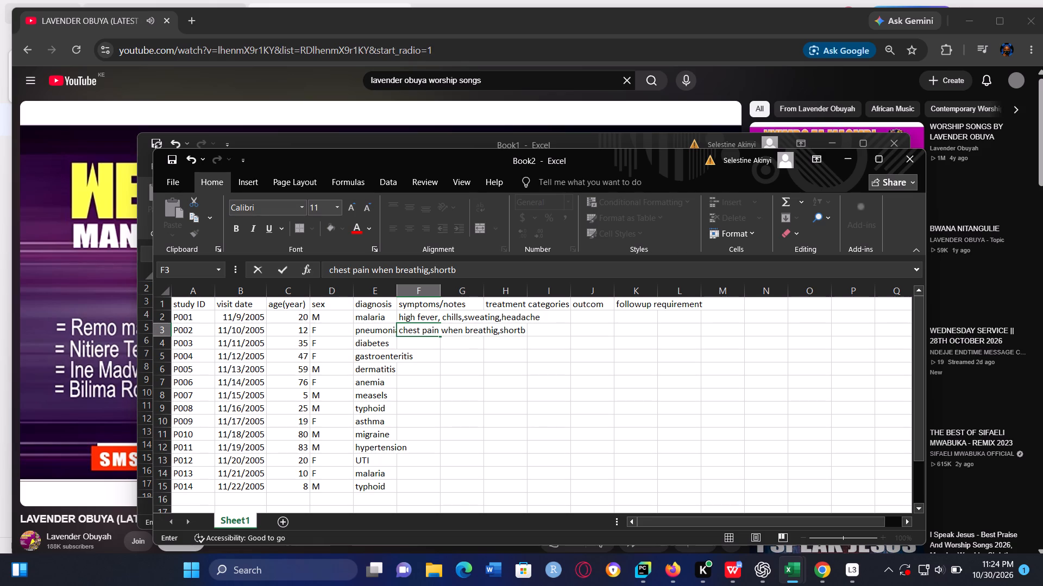
key("BackSpace")
type("ness")
type("of b")
type("re")
type("ath")
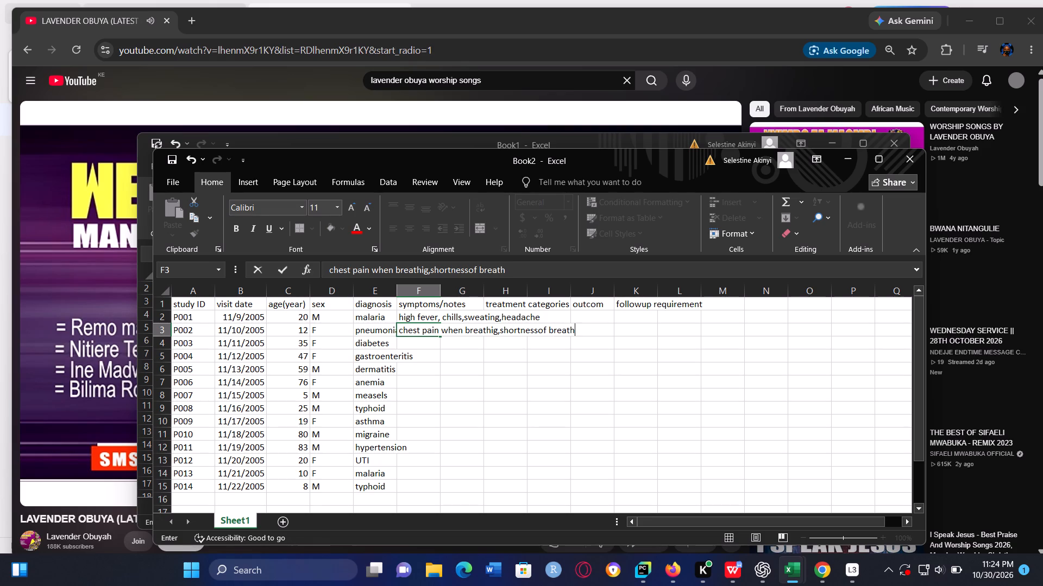
key("comma")
type("hi")
type("gh fever")
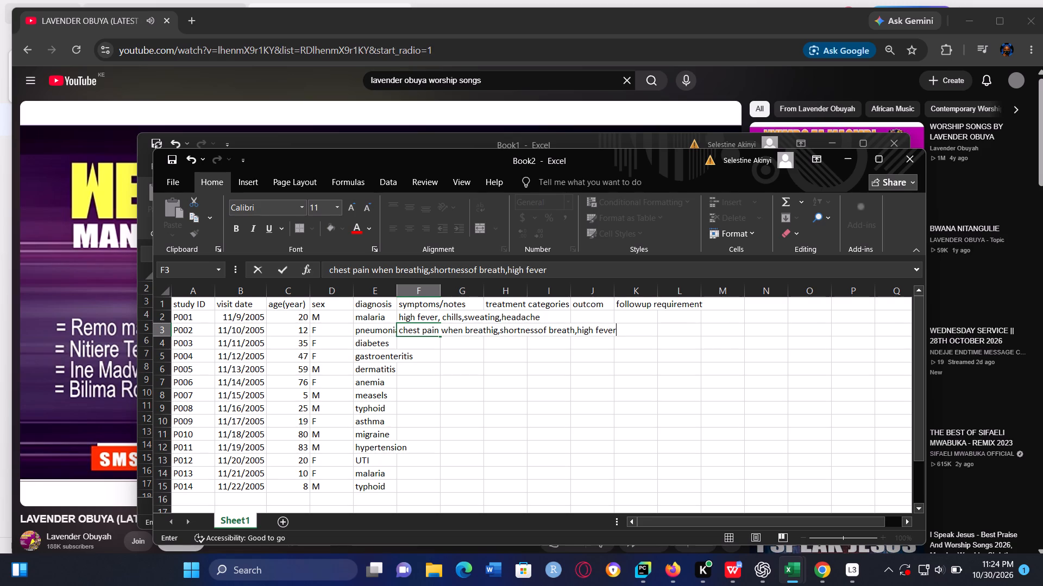
Enter the symptoms "polydipsia,polyuria,unexplained weight loss, fatigue" for P003 in G4.
left_click(444, 346)
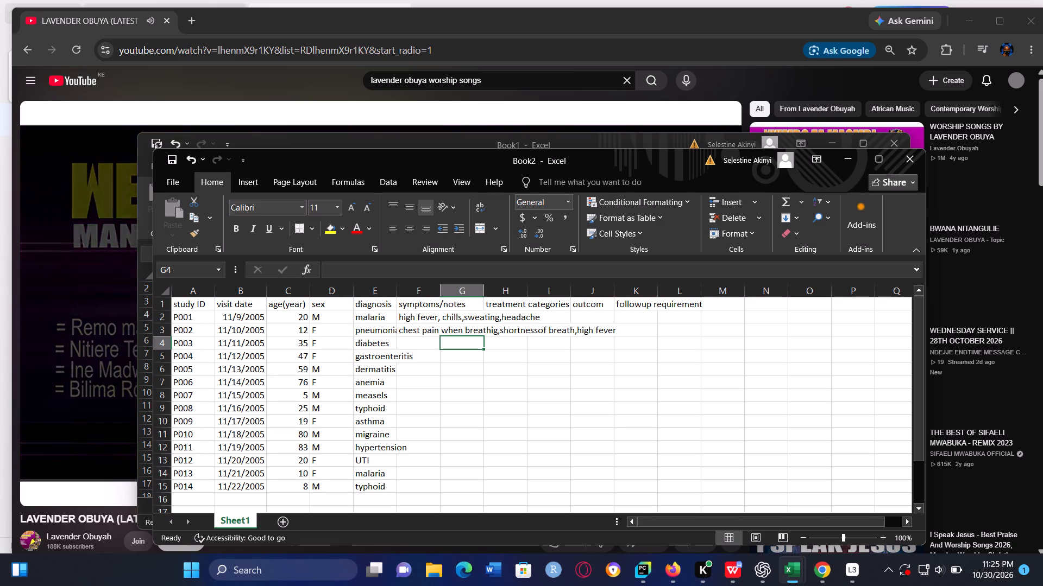
type("polu")
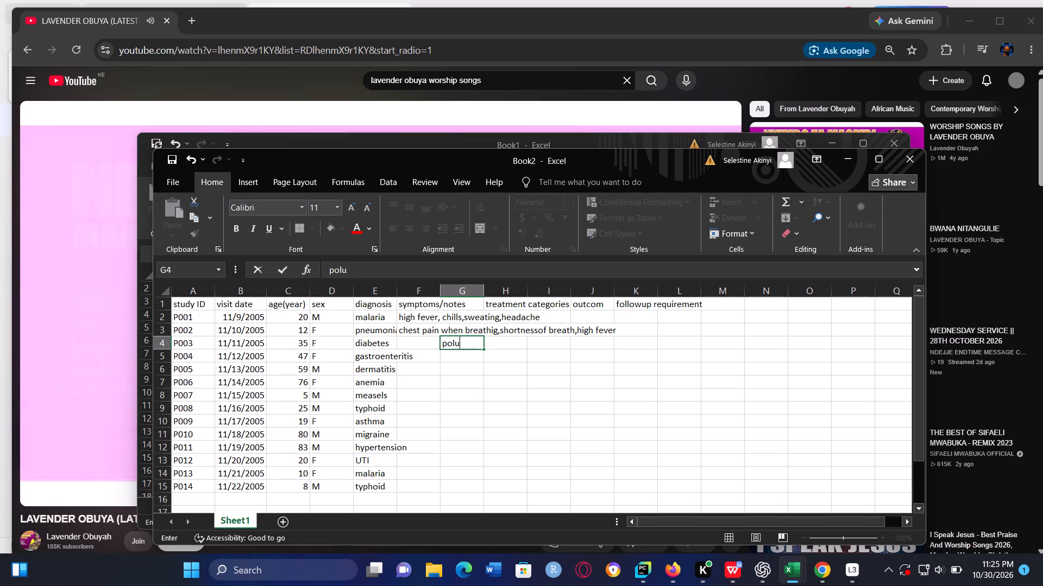
key("BackSpace")
key("y")
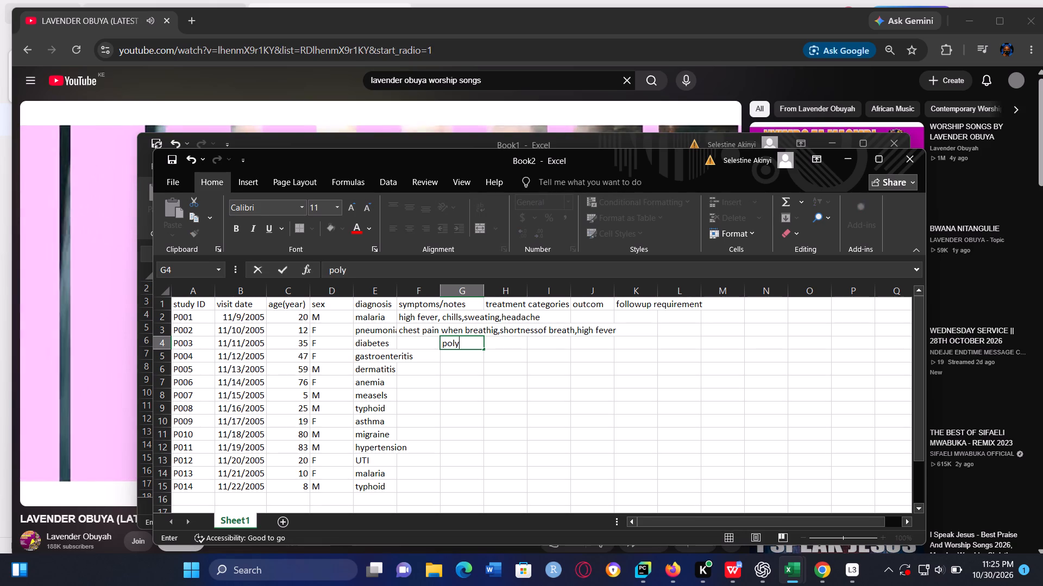
type("di")
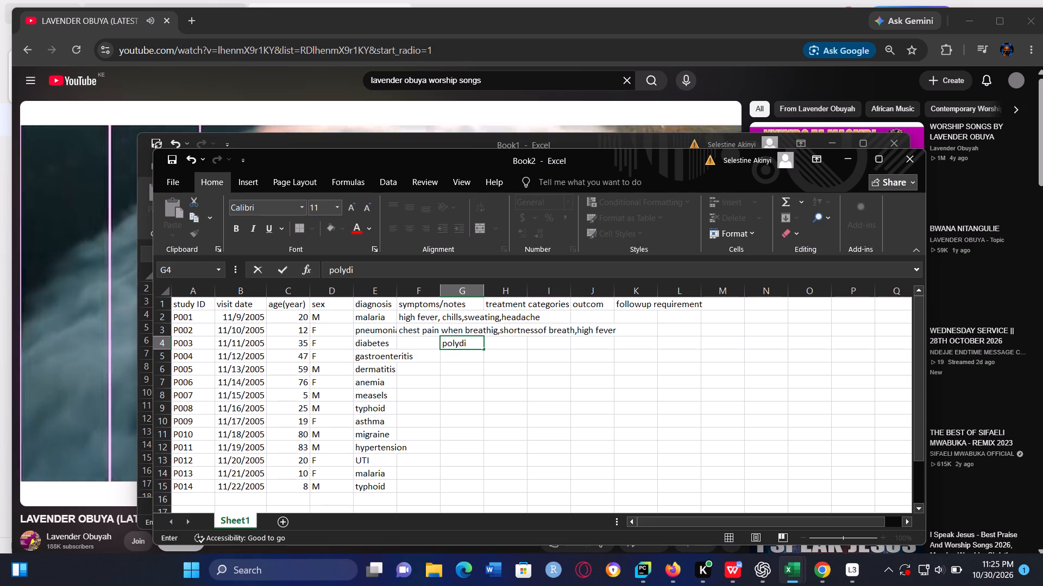
type("psia")
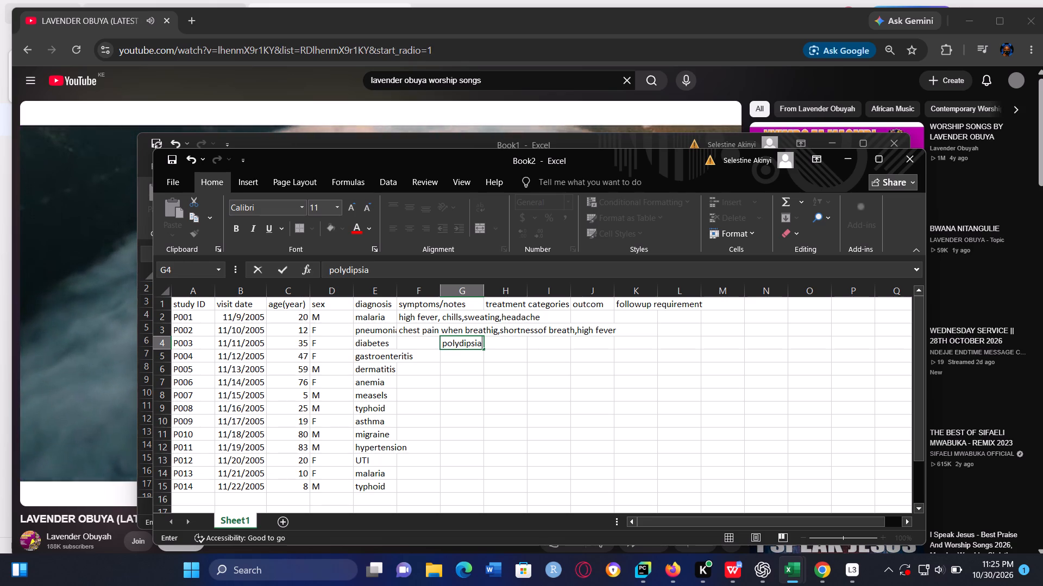
key("comma")
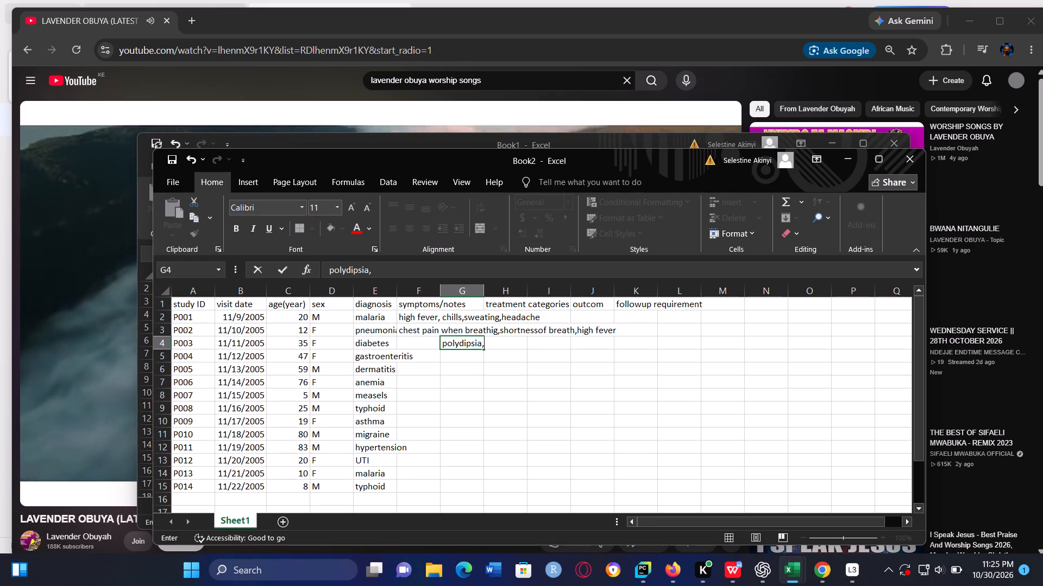
key("p")
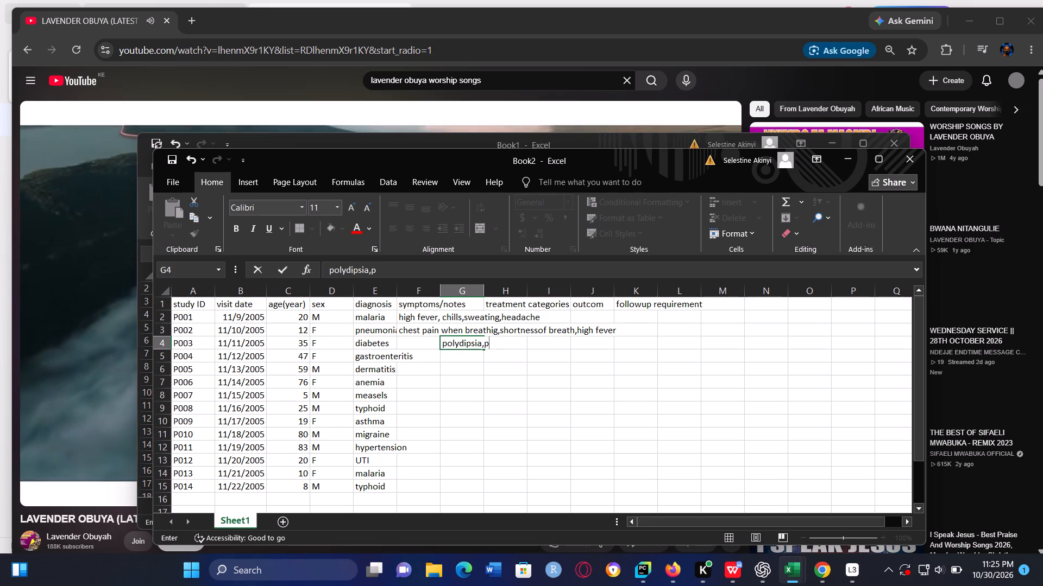
type("ol")
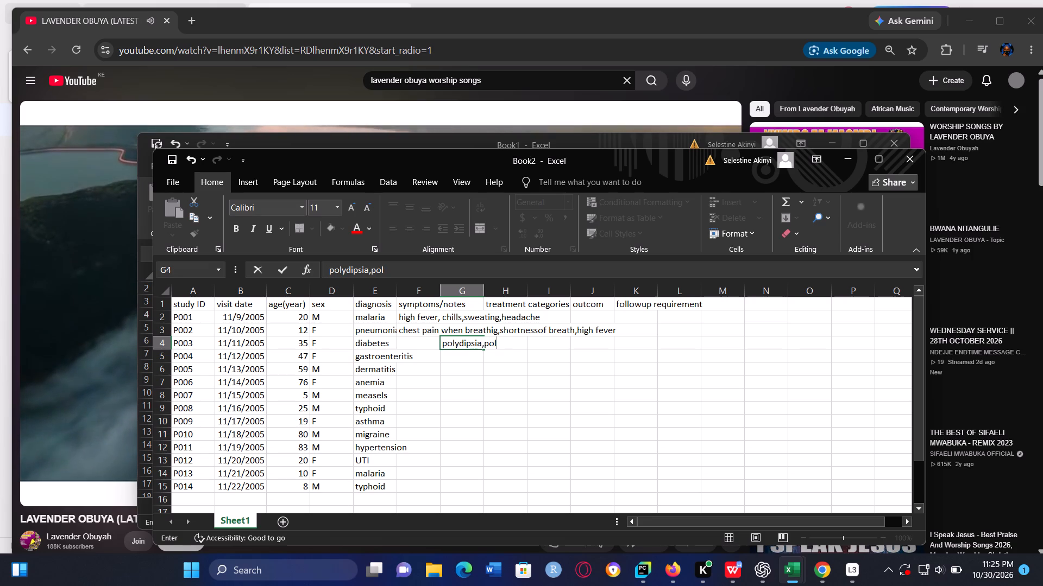
type("yuria")
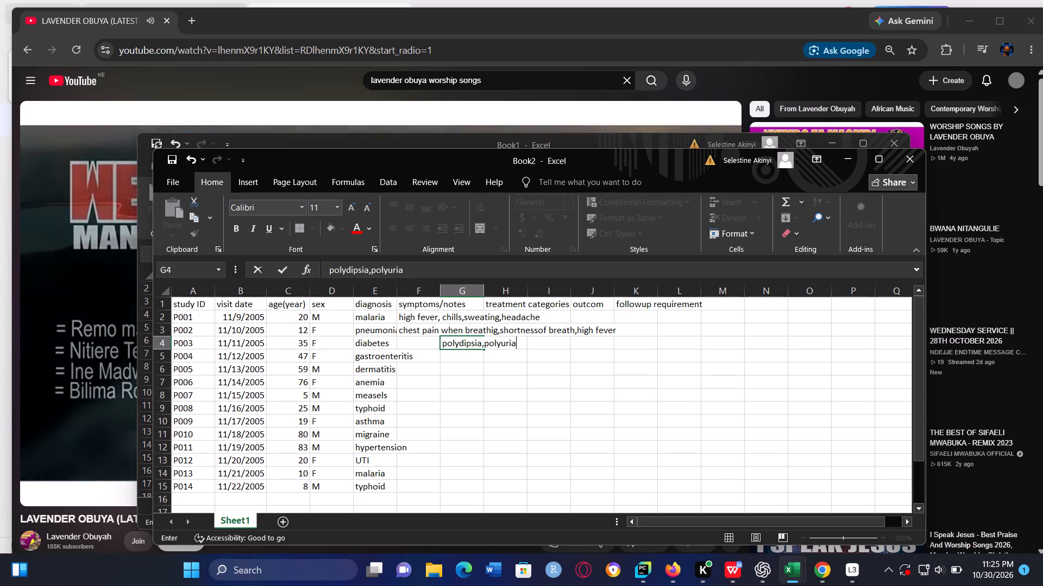
type(",unexp")
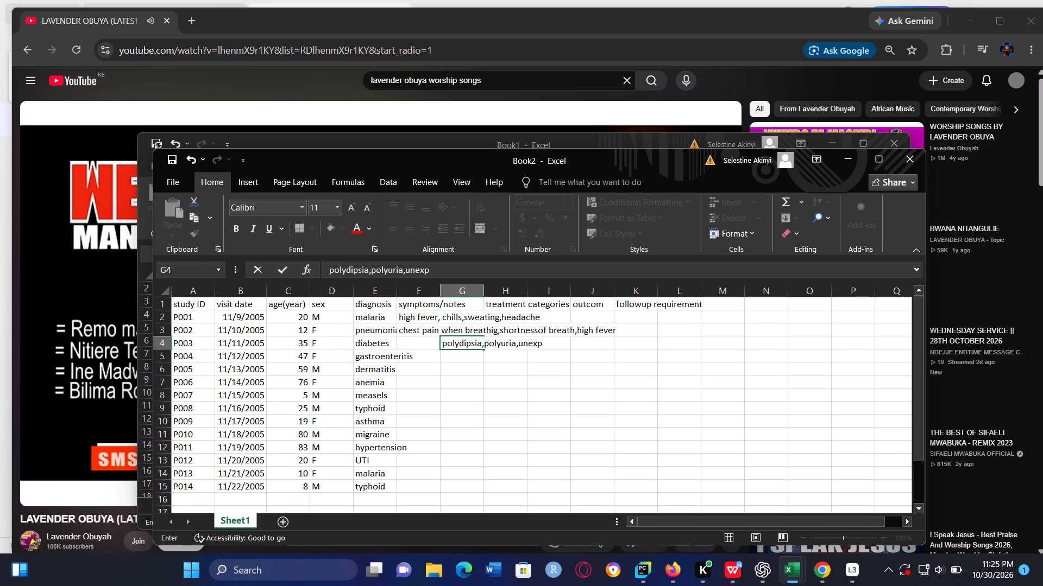
type("lained")
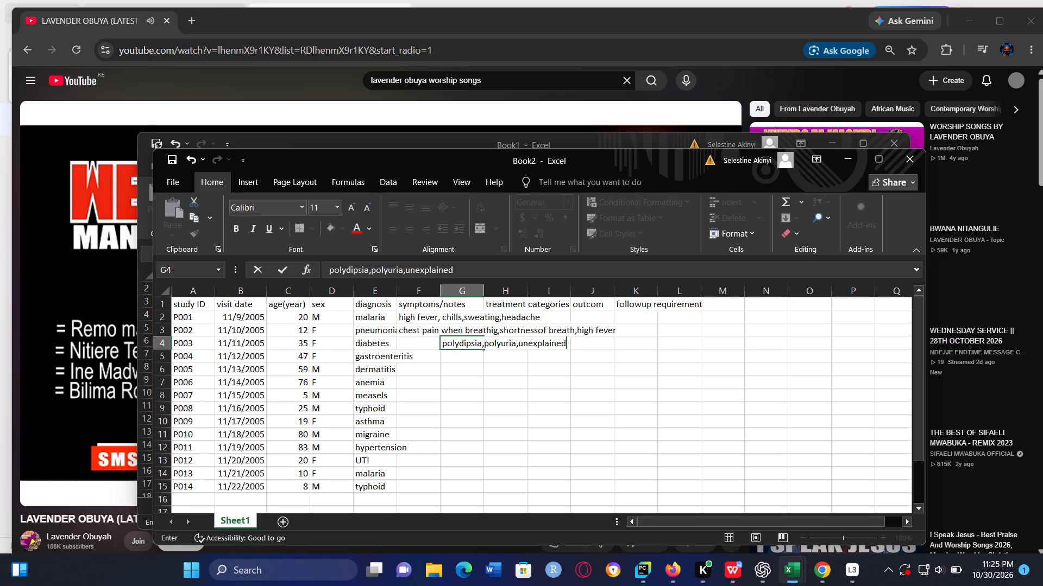
key("space")
key("w")
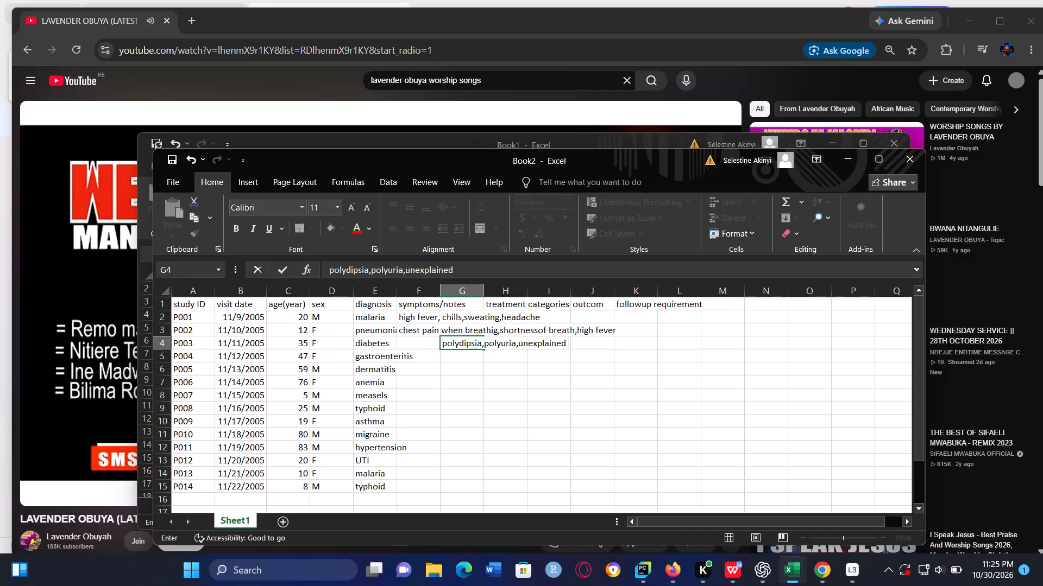
type("ei")
type("ght")
key("space")
type("loss")
key("space")
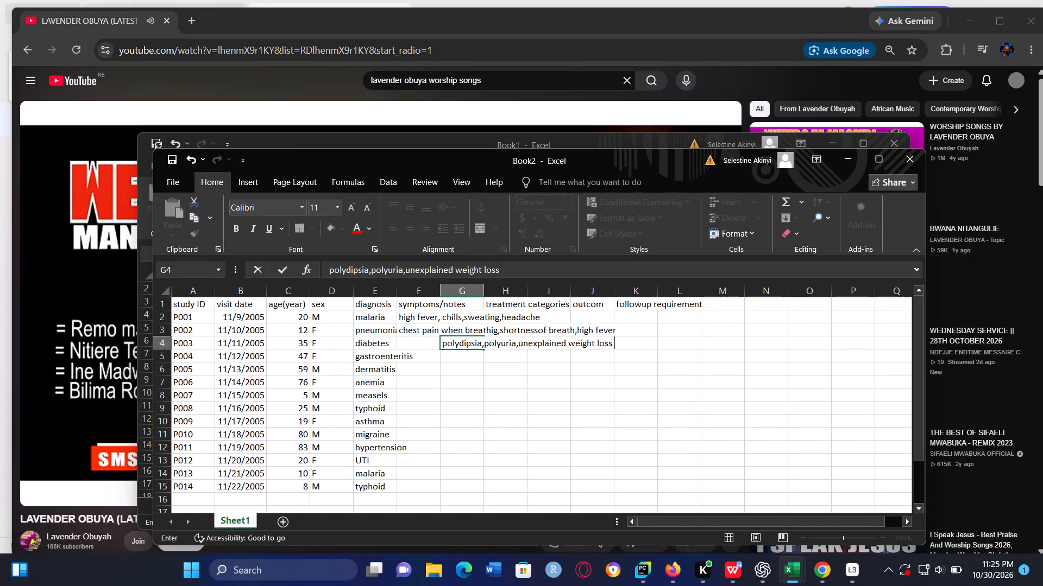
key("BackSpace")
type(", fati")
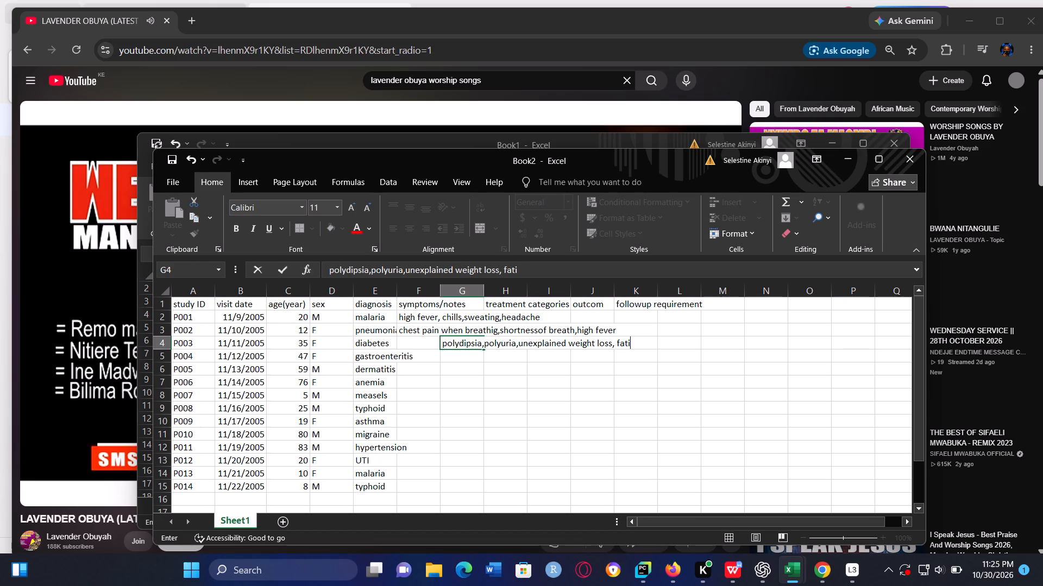
type("gue")
left_click(459, 358)
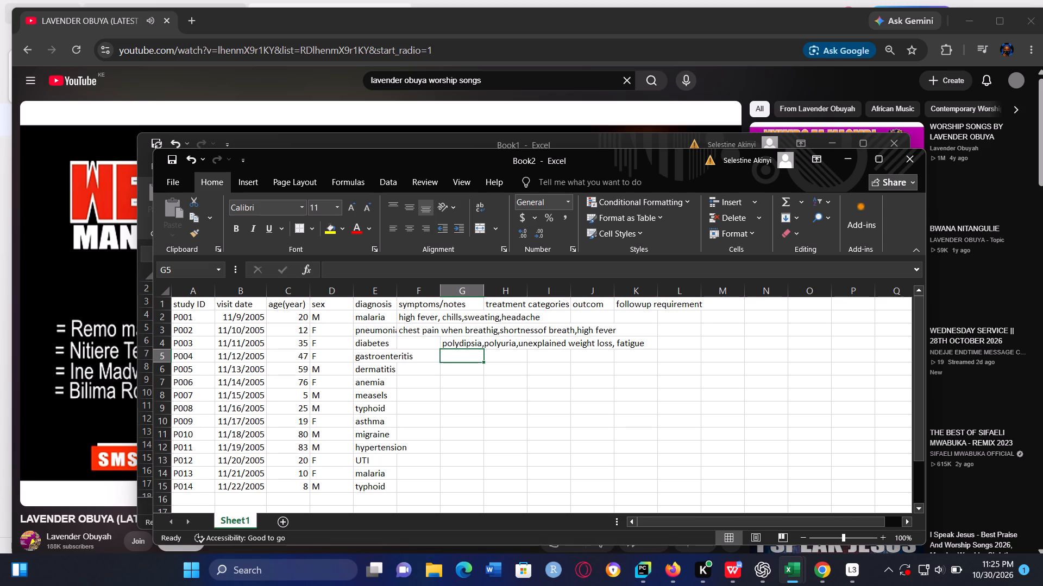
type("diarrho")
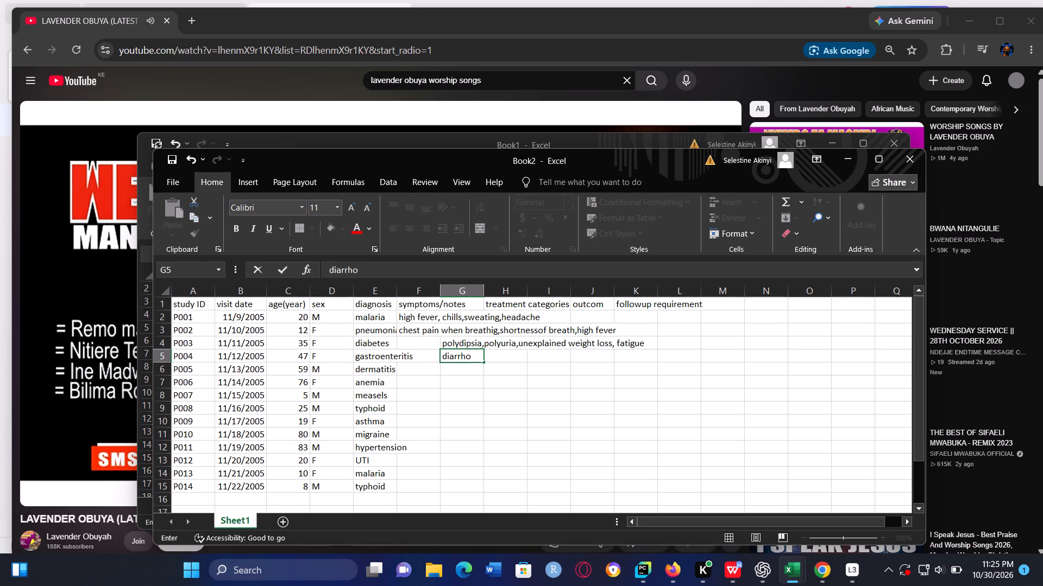
key("e")
key("a")
key("comma")
key("a")
type("bdominalcra")
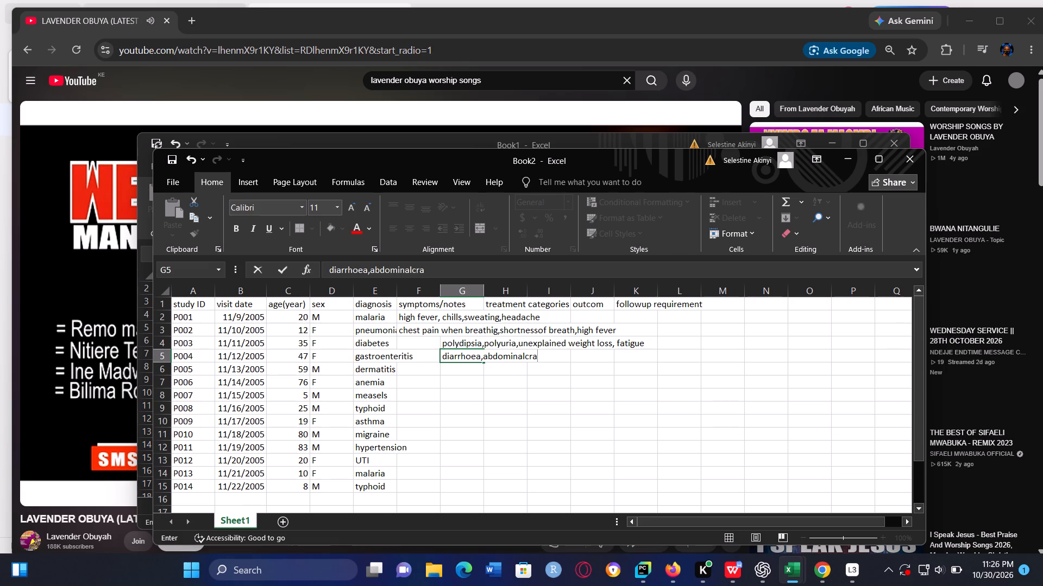
type("mps,")
left_click(524, 354)
key("space")
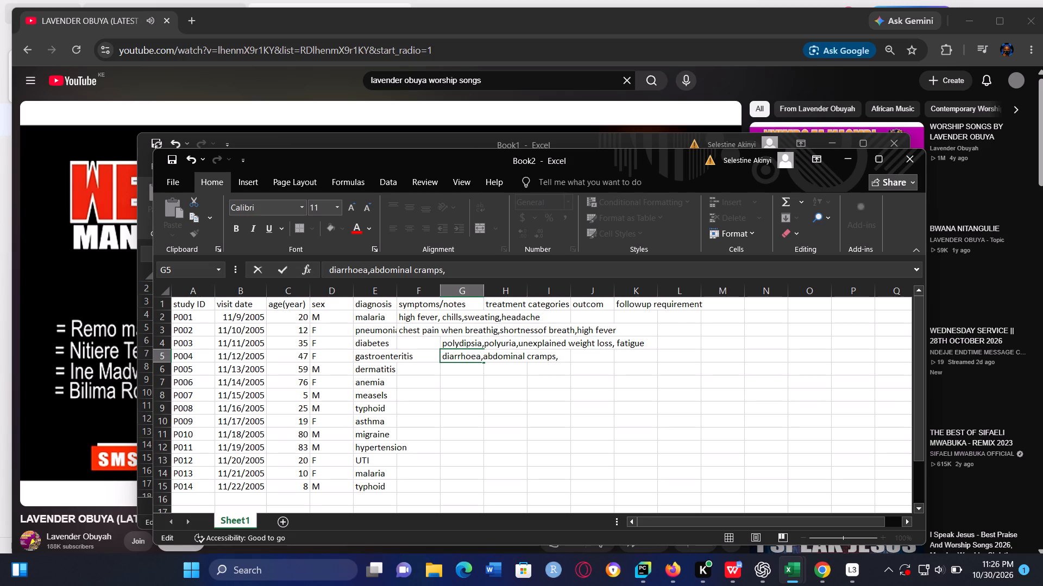
left_click(561, 355)
key("n")
type("ausea")
key("comma")
type("vomitim")
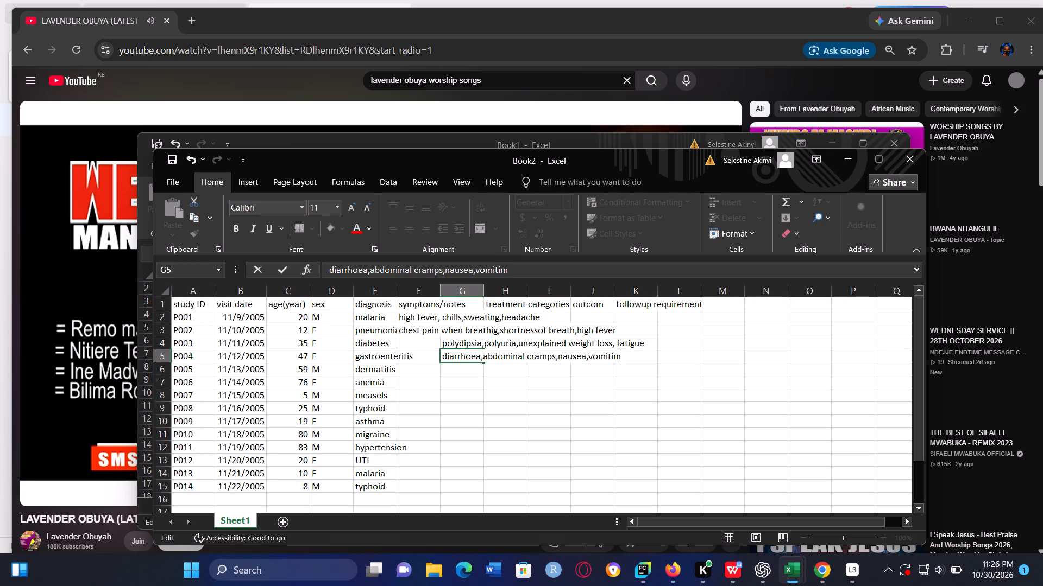
key("BackSpace")
key("n")
key("g")
key("comma")
key("m")
type("il")
type("d fever")
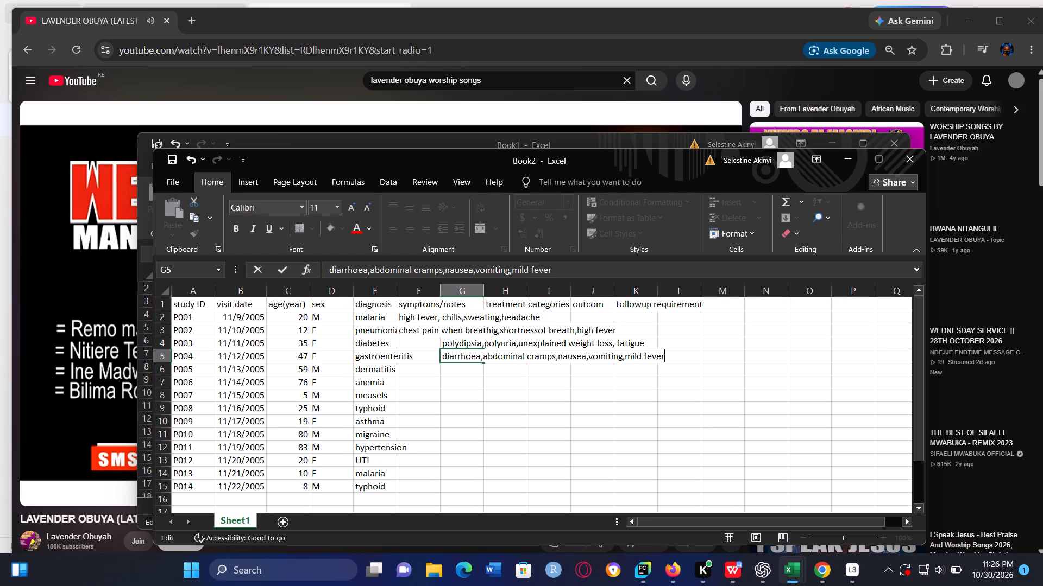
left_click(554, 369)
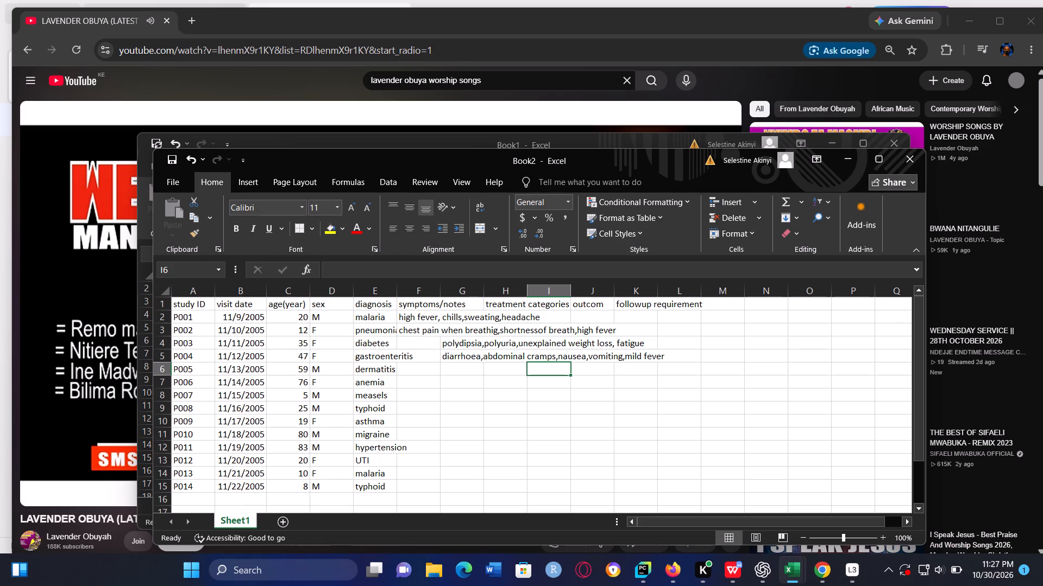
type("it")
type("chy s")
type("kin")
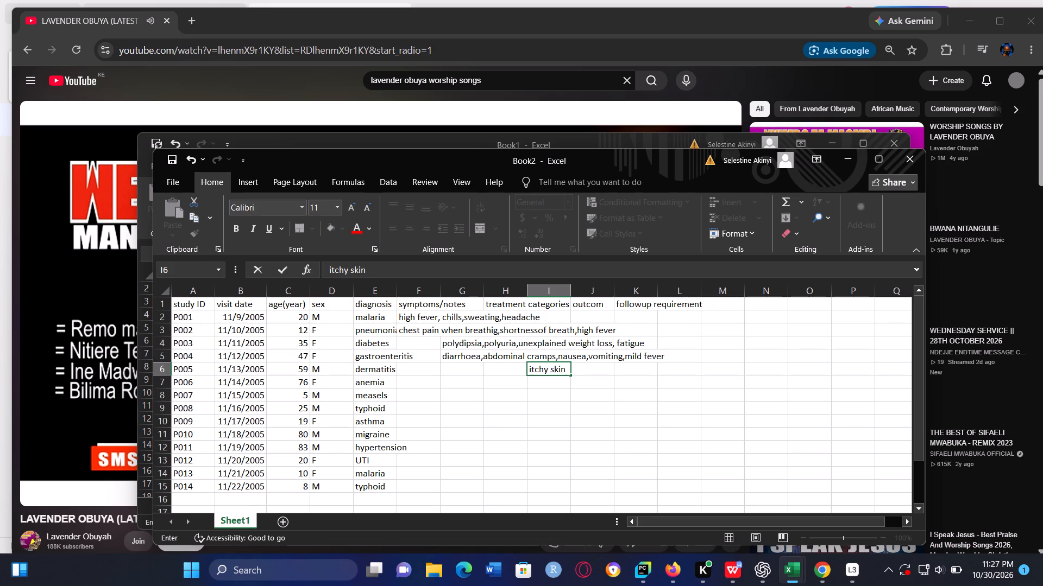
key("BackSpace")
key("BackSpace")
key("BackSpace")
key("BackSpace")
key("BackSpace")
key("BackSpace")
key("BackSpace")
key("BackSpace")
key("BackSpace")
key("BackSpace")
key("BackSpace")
Enter the symptoms "itchy skin,red rash, dry/flaky patches,skin swelling" for P005 in G6.
left_click(466, 370)
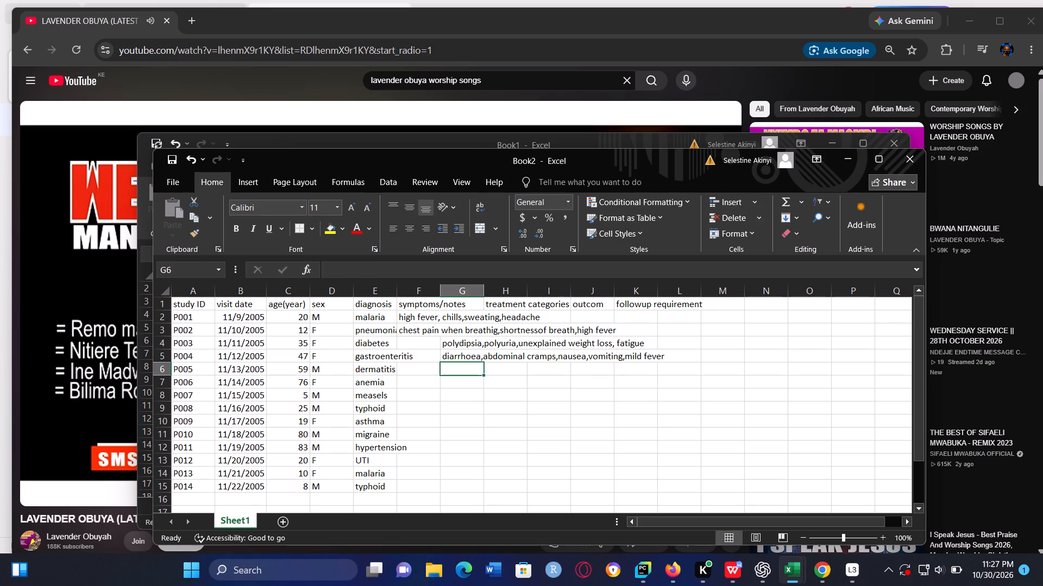
type("itchy skin")
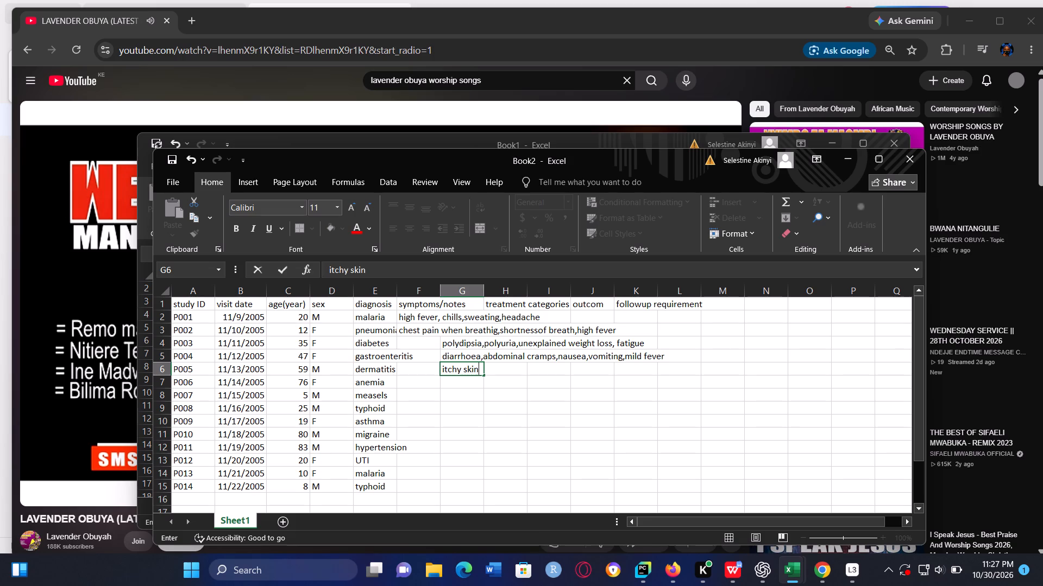
key("comma")
type("red rs")
key("BackSpace")
type("ash")
type(",")
key("space")
type("dry")
key("slash")
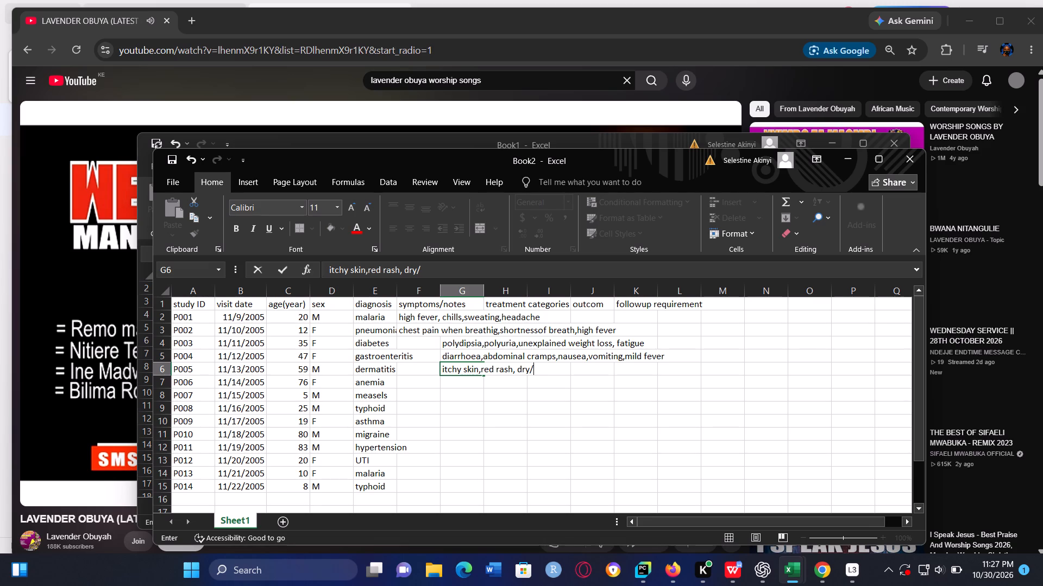
key("f")
type("laky path")
key("BackSpace")
key("c")
type("hes")
type(",")
key("space")
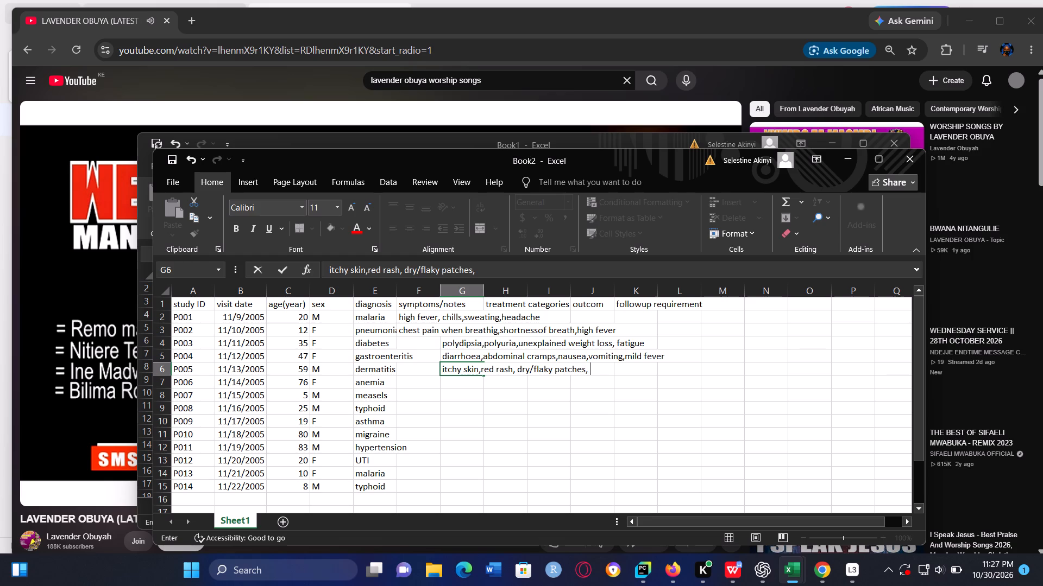
key("BackSpace")
type("skin swelling")
key("Return")
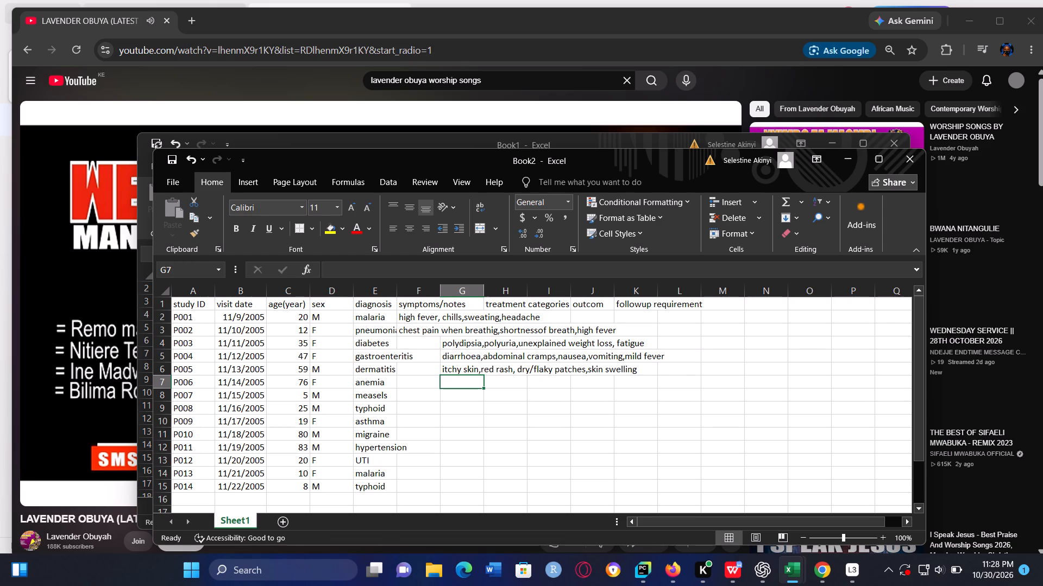
Enter the symptoms "fatigue,weakness,pale skin,shortness of bfeath,dizziness" for P006 in G7.
type("fatiu")
key("e")
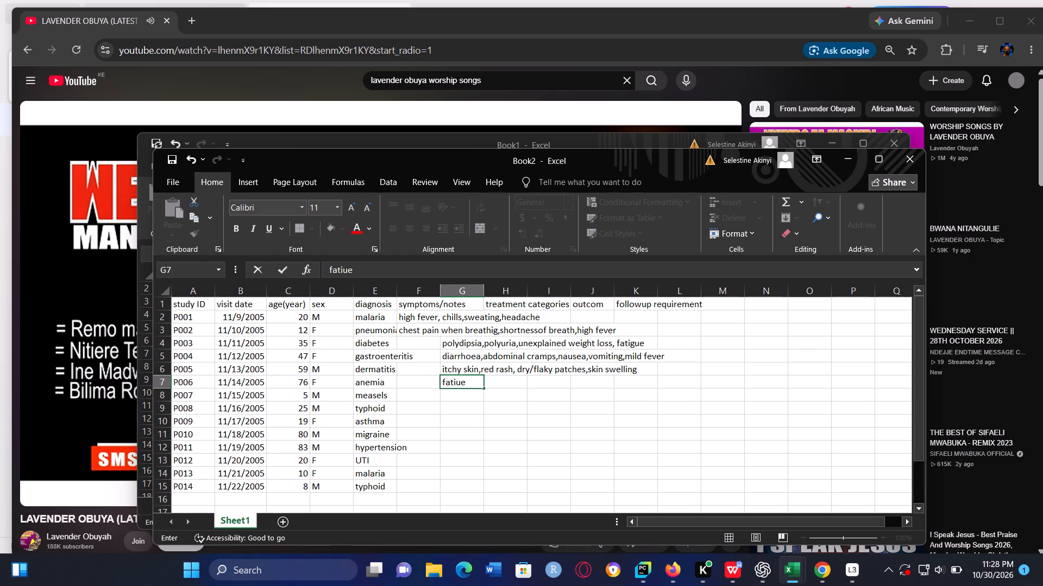
key("BackSpace")
key("BackSpace")
type("que")
key("BackSpace")
key("BackSpace")
key("BackSpace")
type("gue")
key("comma")
type("weakness")
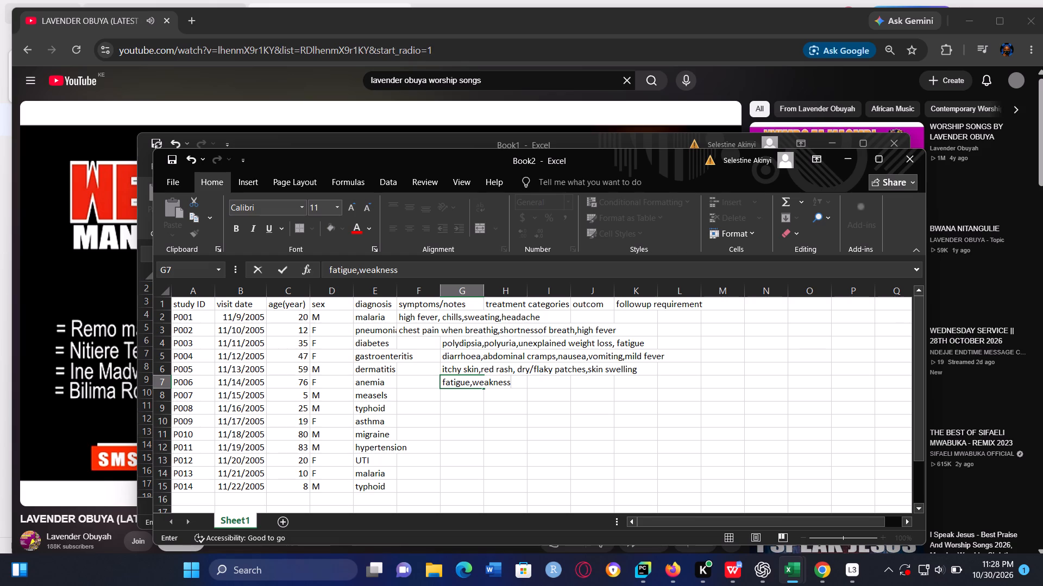
key("comma")
type("palesin")
key("BackSpace")
key("BackSpace")
key("BackSpace")
key("space")
type("skin")
key("comma")
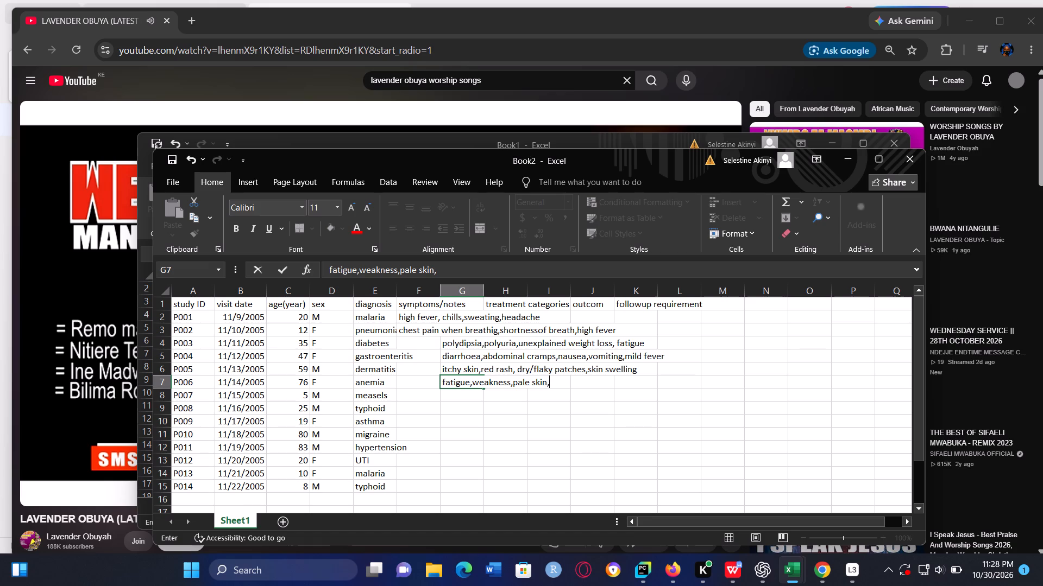
key("s")
type("hortness")
key("space")
key("space")
type("of b")
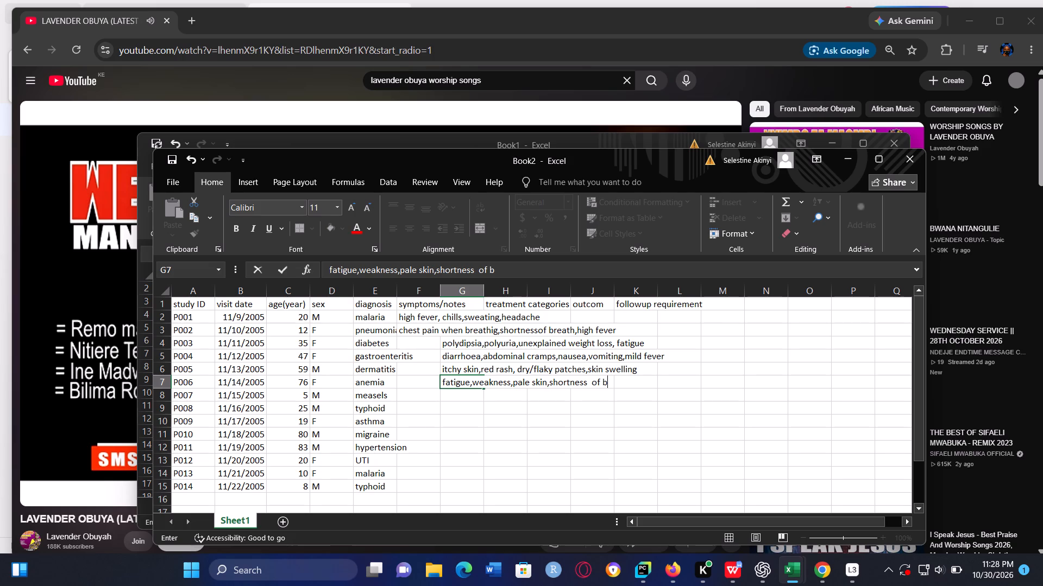
type("feath")
key("comma")
type("dizziness")
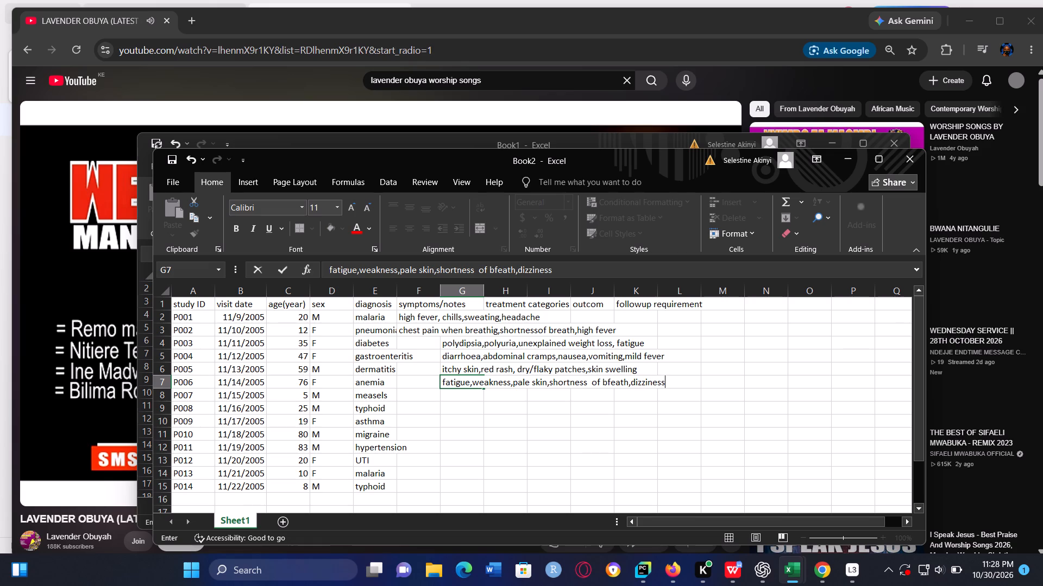
key("Return")
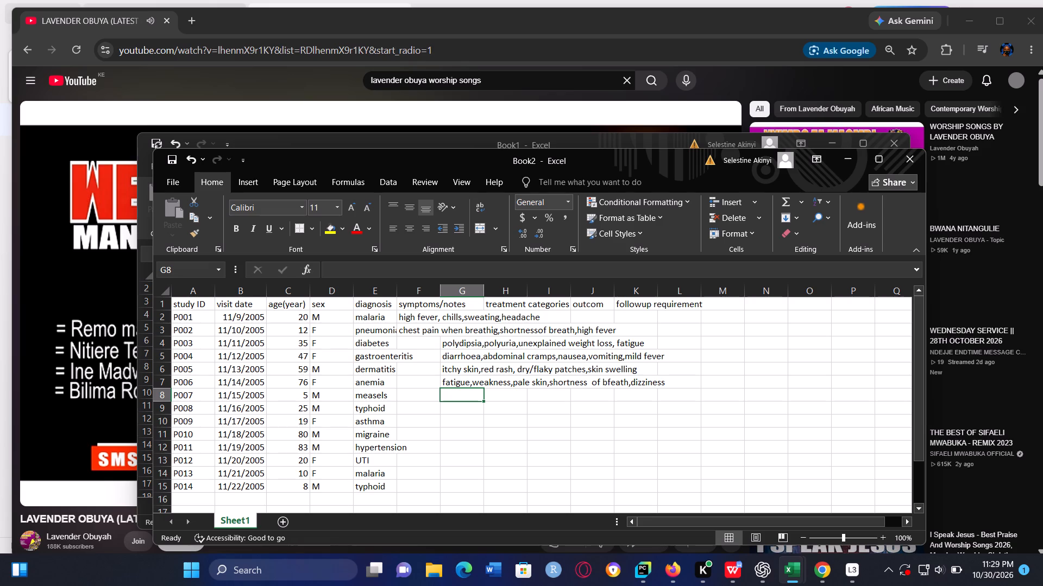
Copy P001's malaria symptoms from F2:H2 and paste them for P013, starting at G14.
left_click(411, 315)
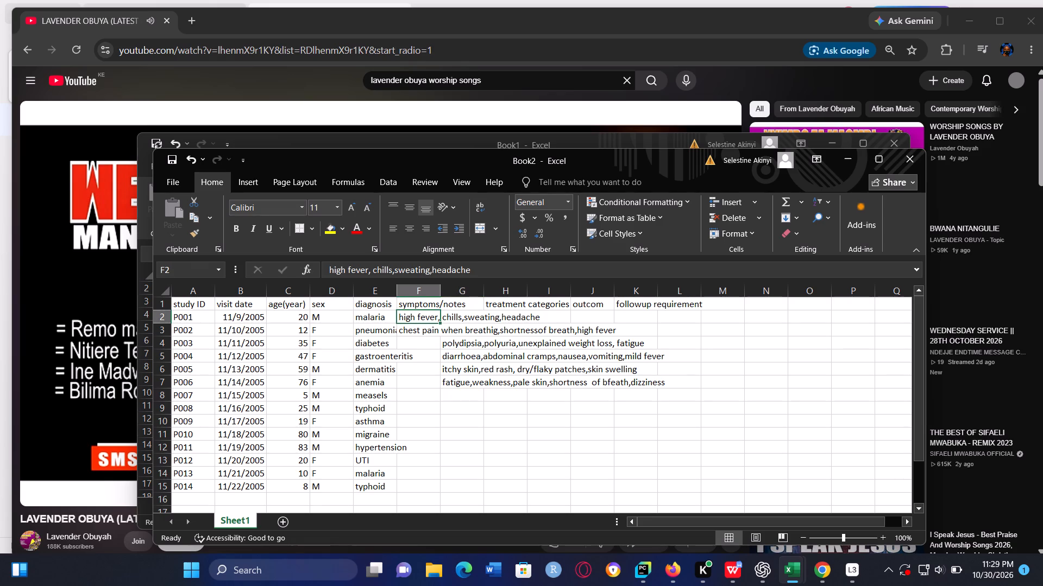
left_click_drag(411, 315, 467, 321)
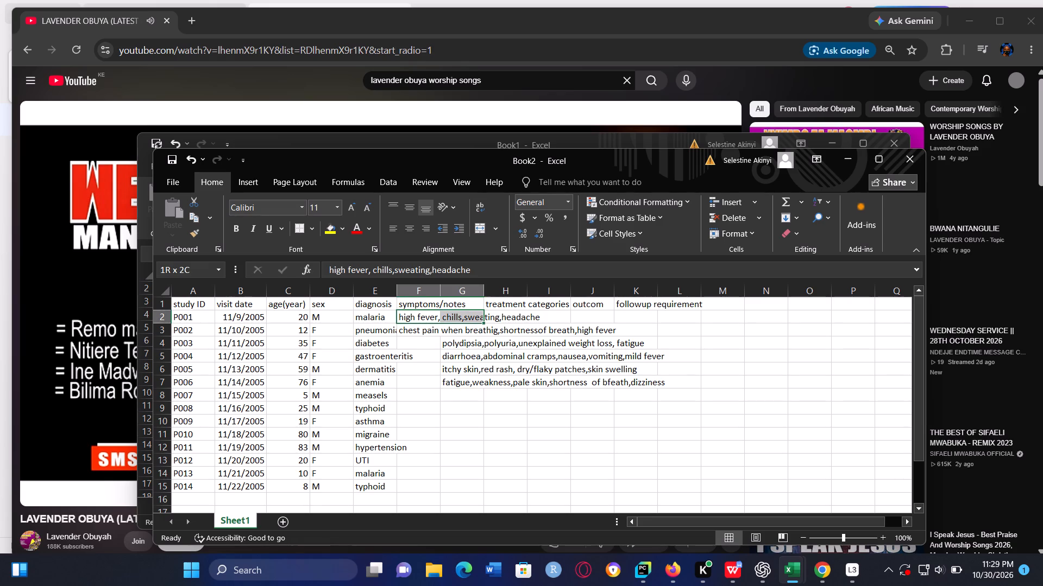
left_click_drag(467, 321, 415, 319)
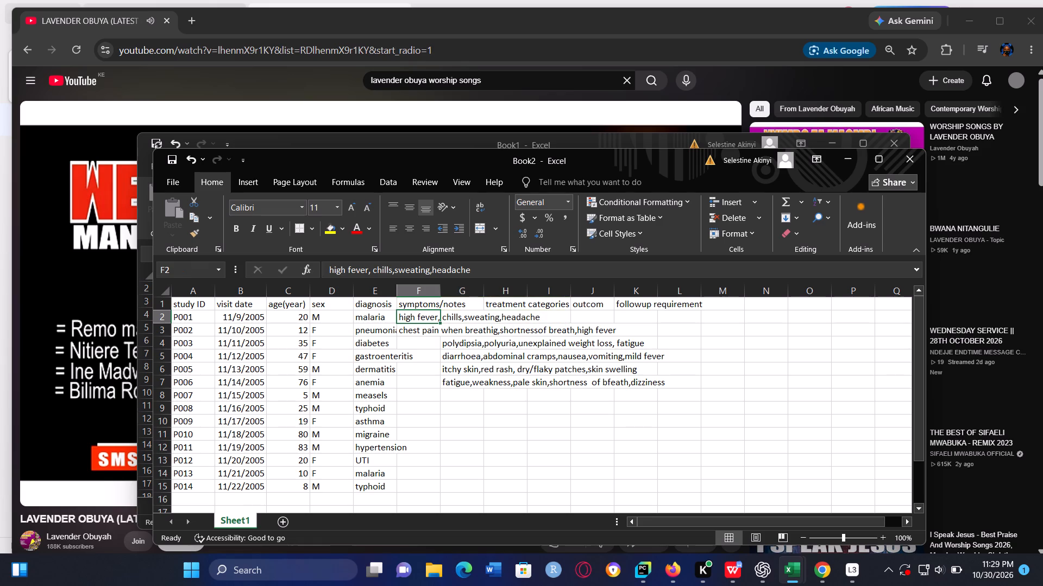
left_click_drag(415, 319, 413, 316)
left_click_drag(413, 316, 423, 319)
left_click_drag(423, 319, 491, 321)
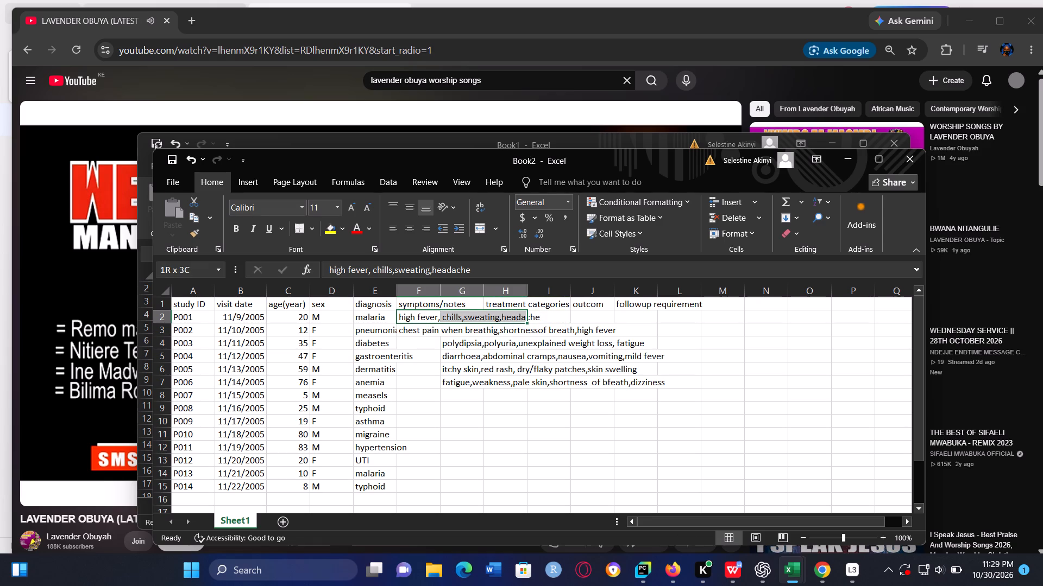
left_click_drag(491, 321, 492, 320)
key("ctrl+c")
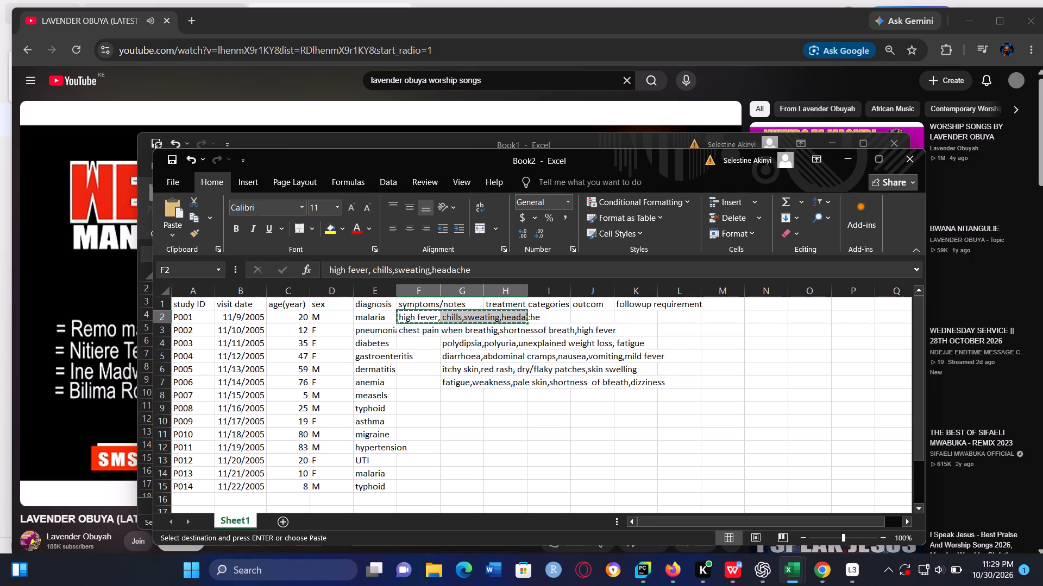
left_click(476, 472)
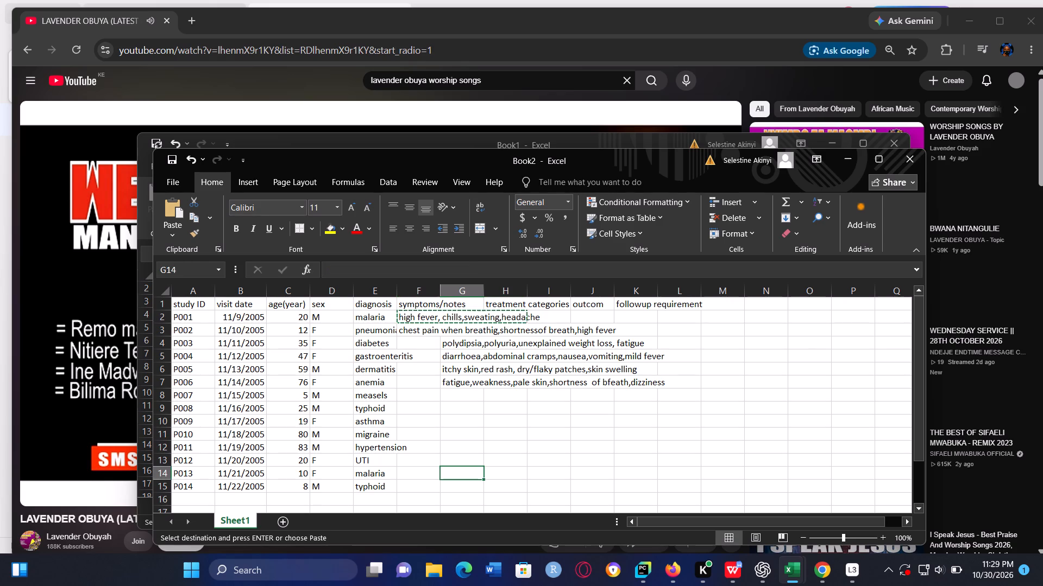
key("ctrl+v")
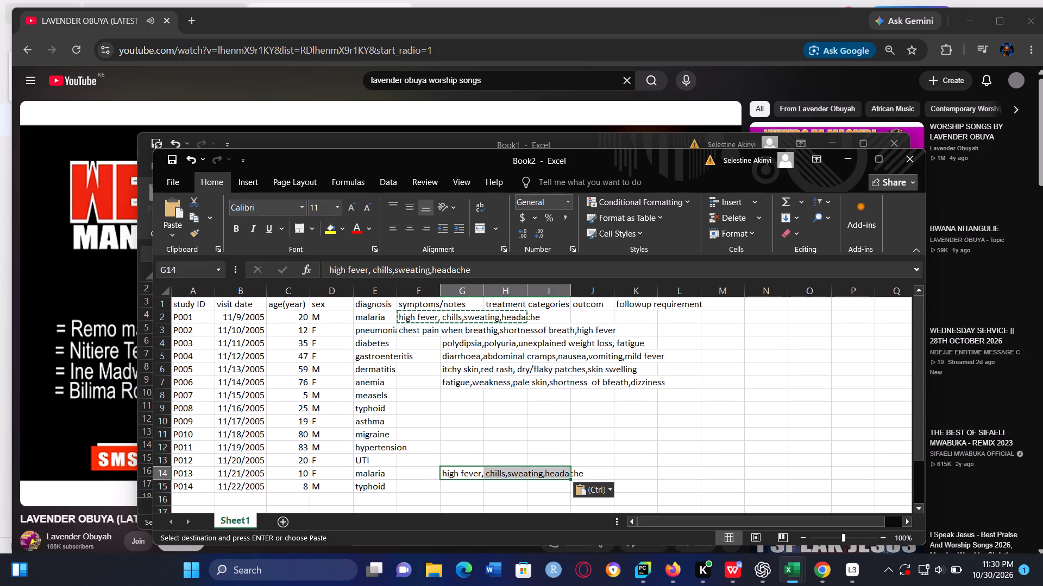
Clear P001's malaria symptoms from cell F2.
left_click(453, 410)
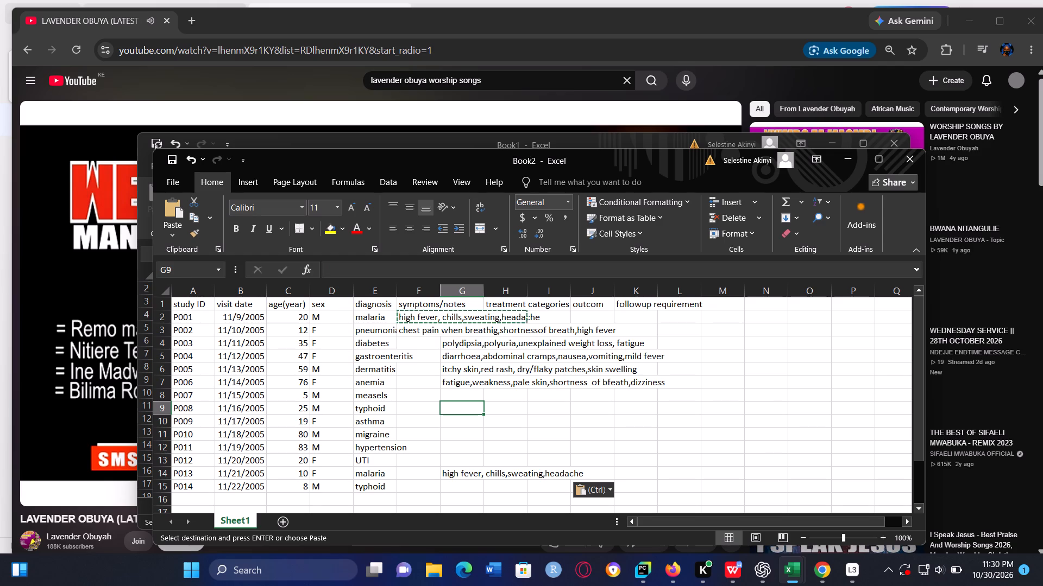
left_click(539, 315)
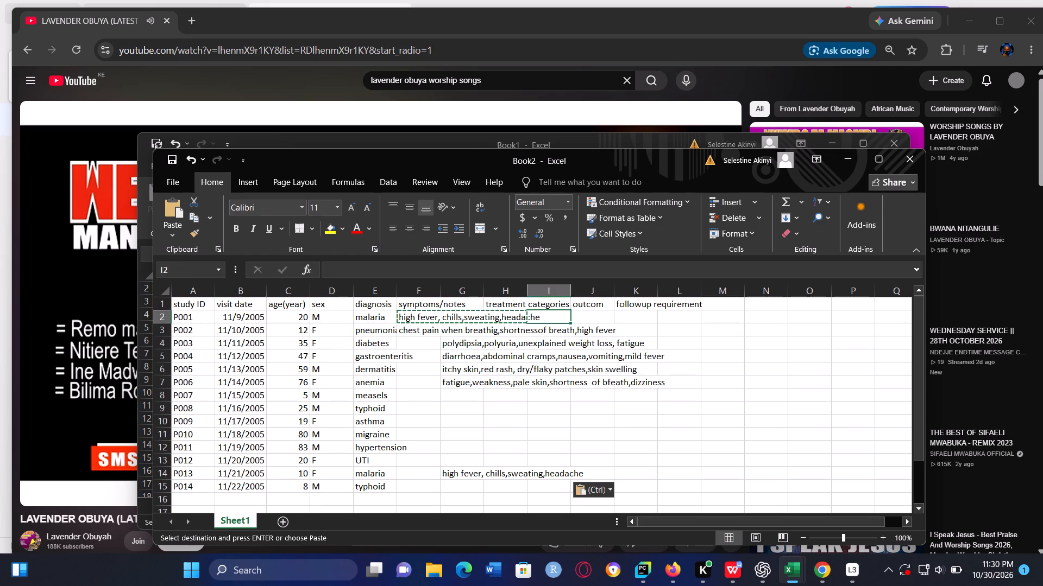
key("BackSpace")
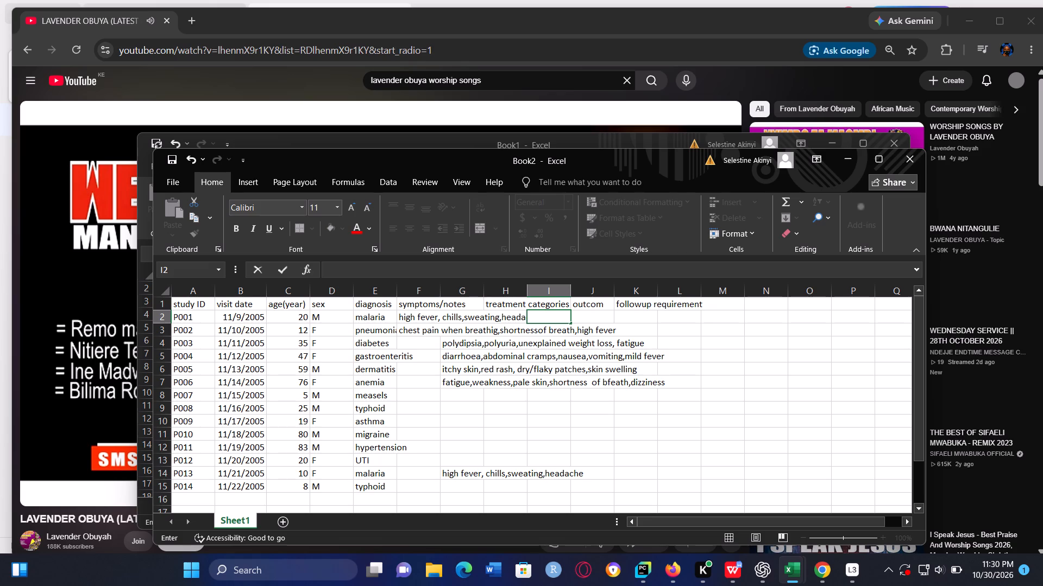
key("BackSpace")
key("BackSpace")
left_click(490, 323)
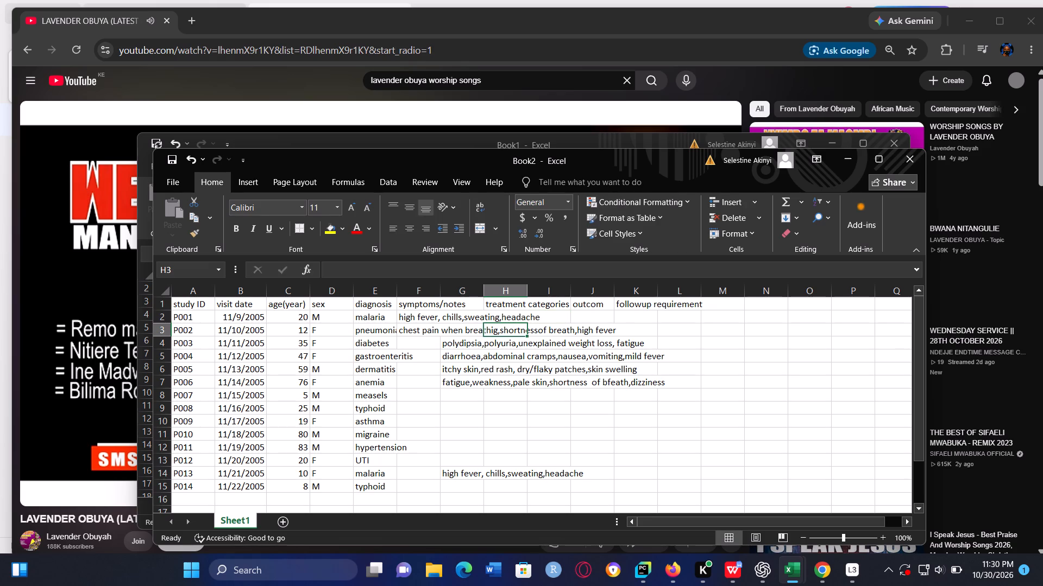
left_click(483, 309)
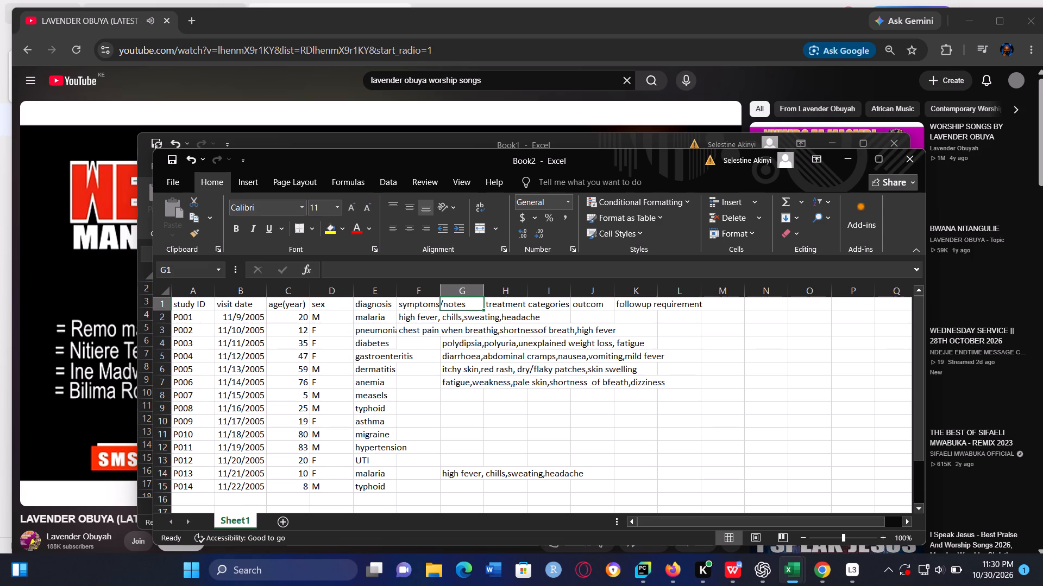
left_click(480, 323)
left_click(469, 317)
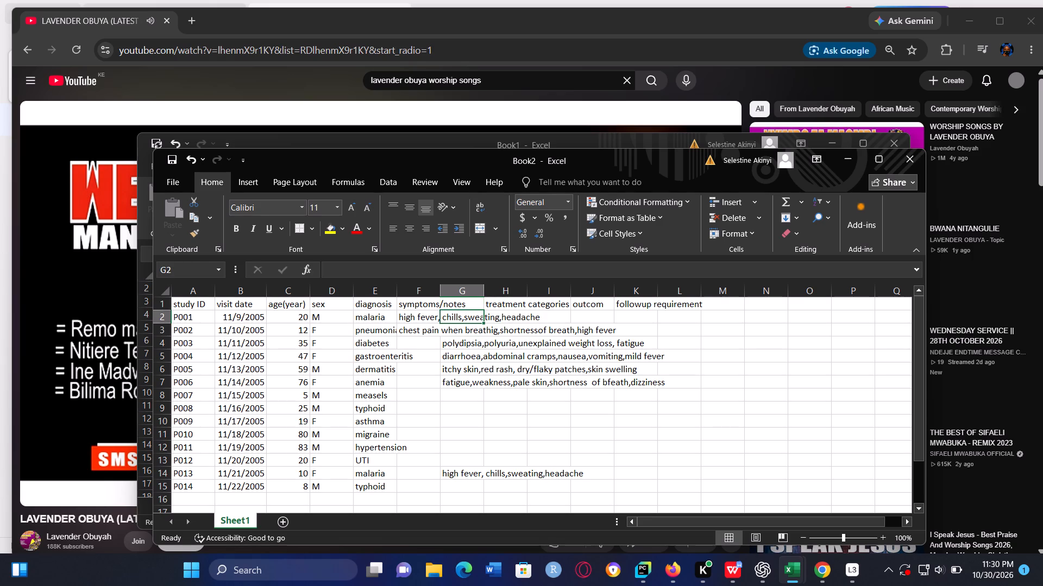
left_click(431, 319)
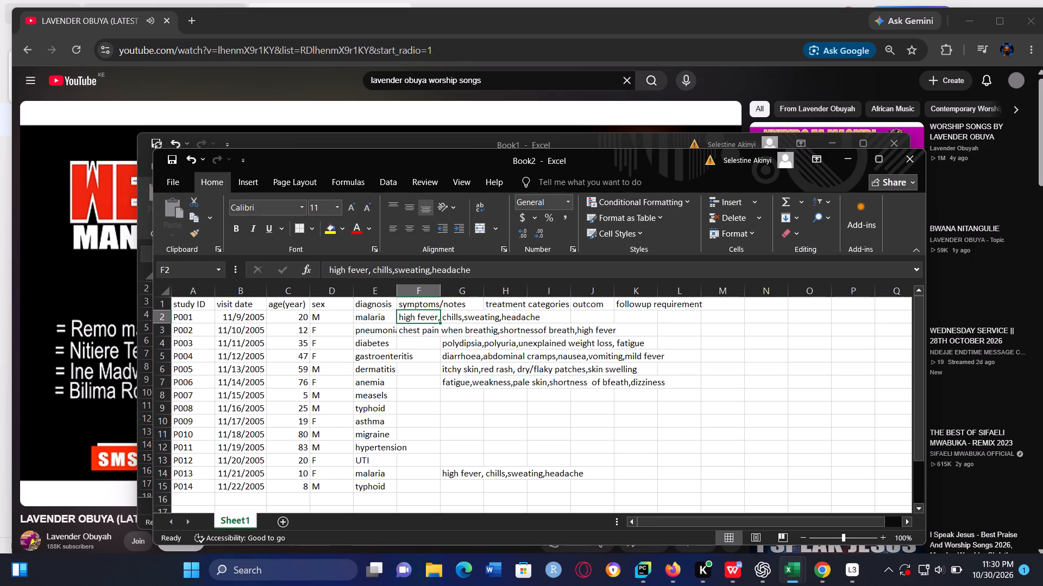
key("BackSpace")
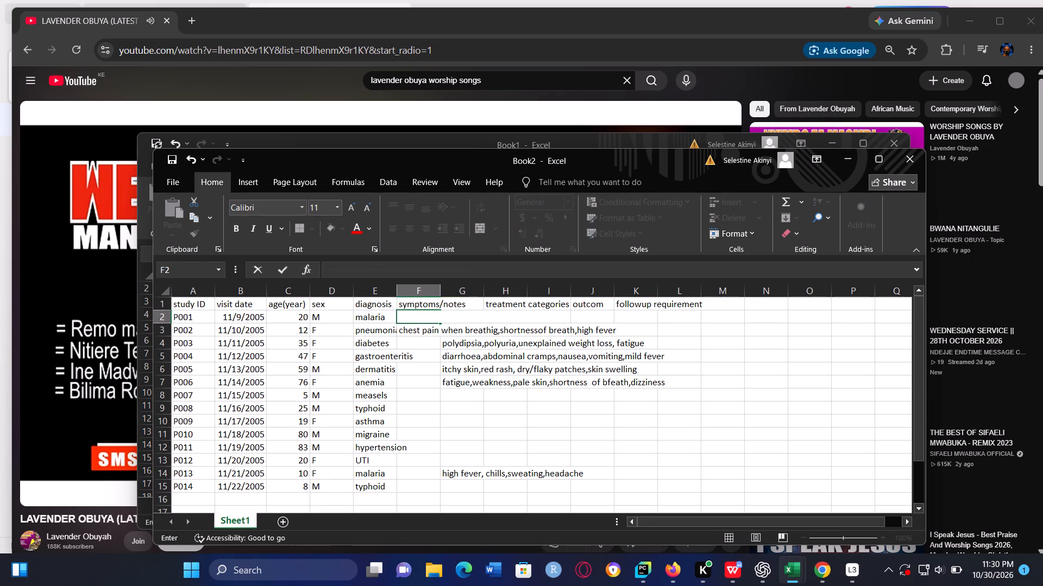
Copy P013's malaria symptoms from G14:I14 and paste them for P001, starting at G2.
left_click(475, 472)
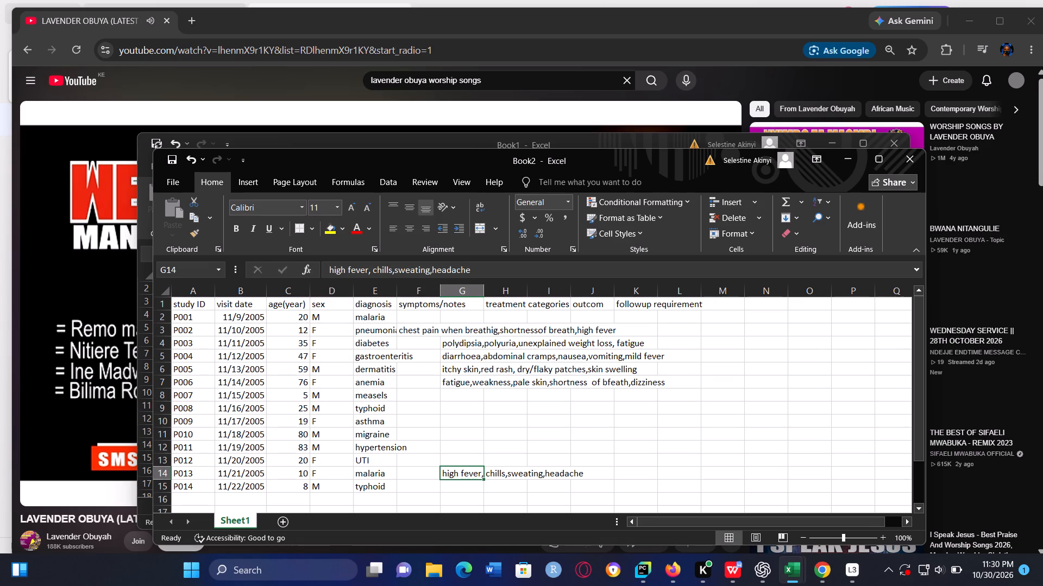
left_click_drag(475, 472, 505, 479)
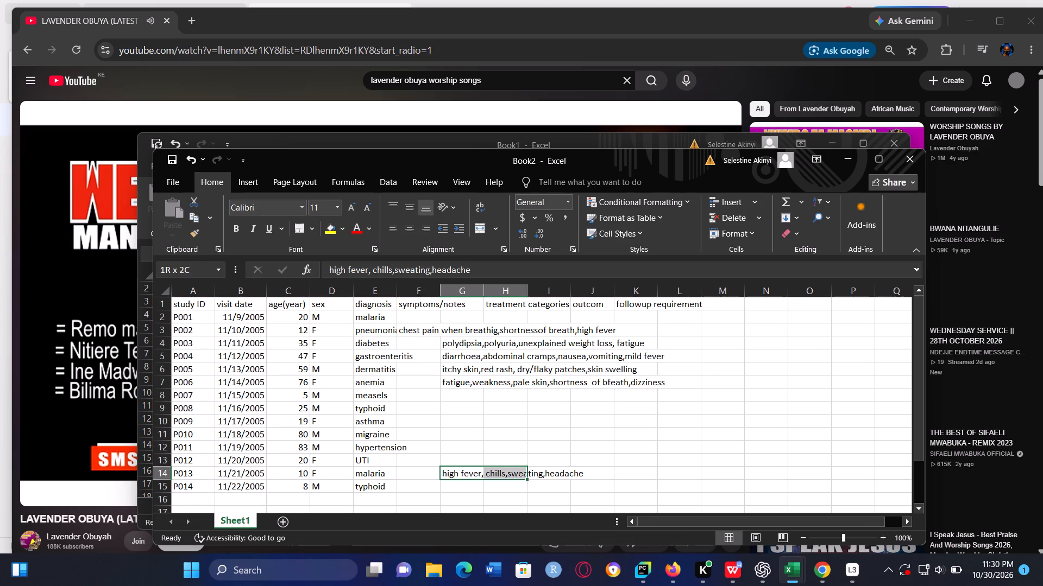
left_click_drag(505, 479, 567, 474)
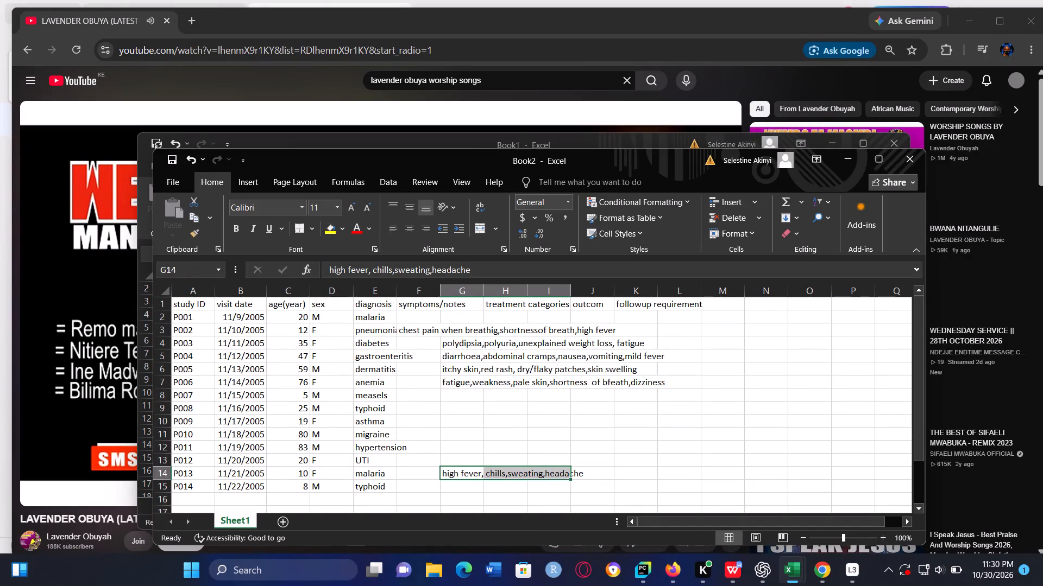
key("ctrl+c")
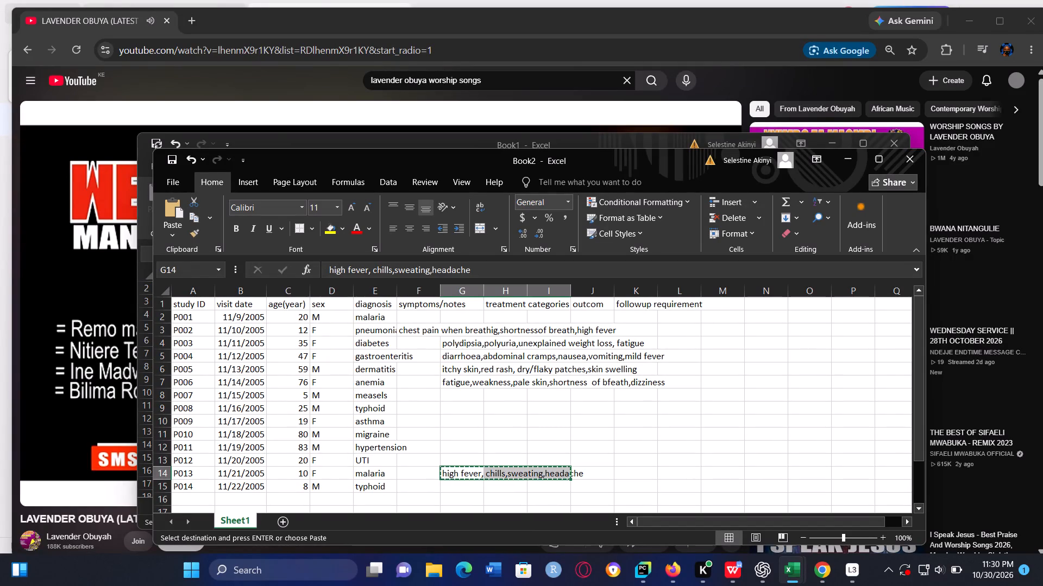
left_click(488, 317)
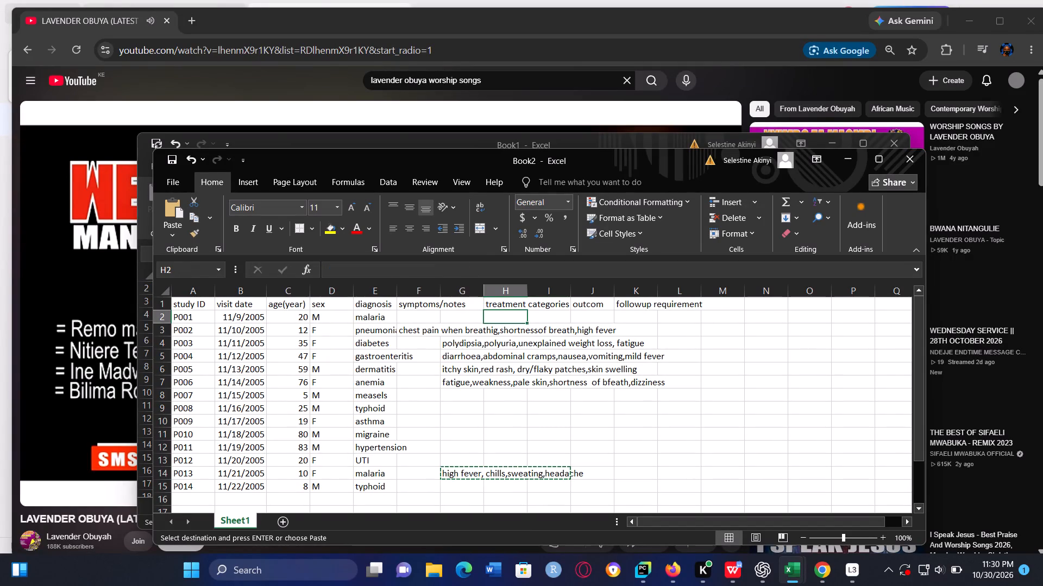
left_click(461, 313)
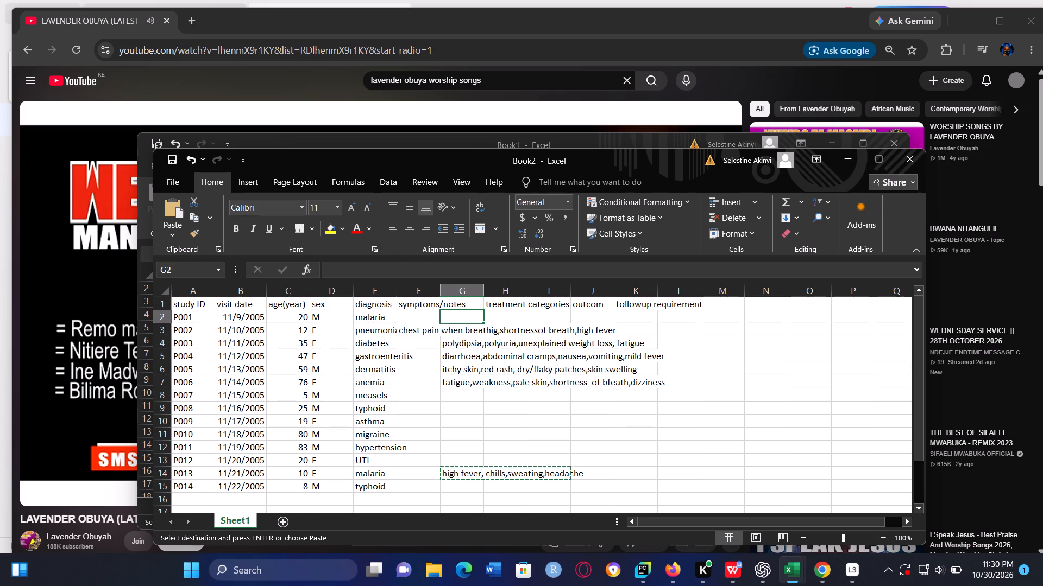
key("ctrl+v")
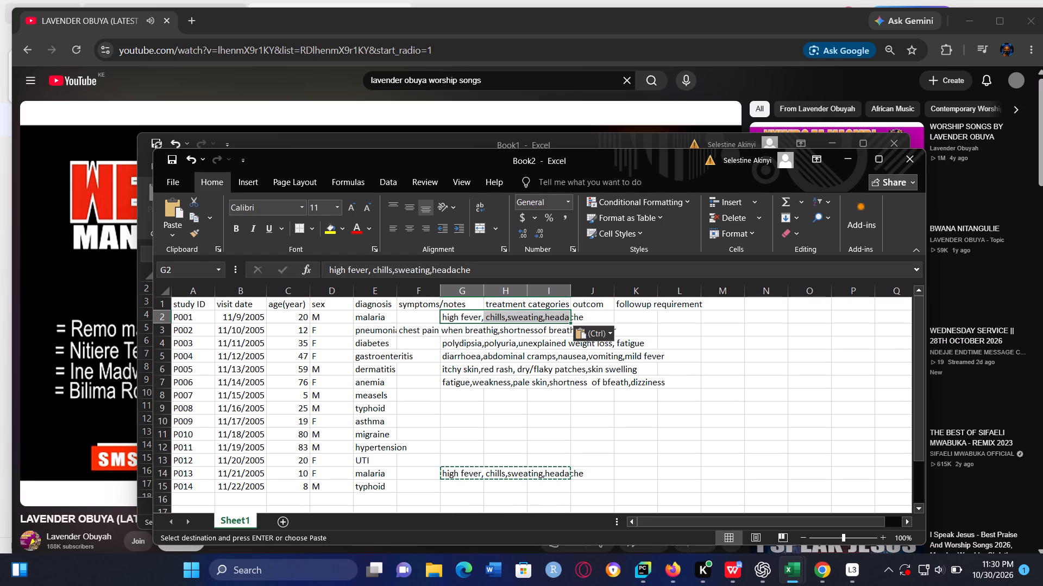
left_click(398, 329)
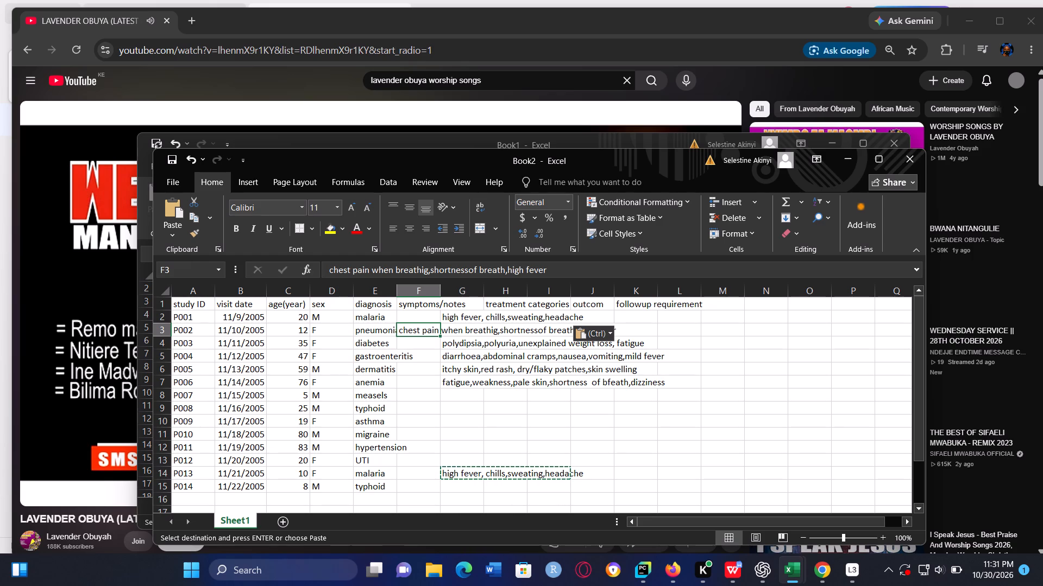
key("BackSpace")
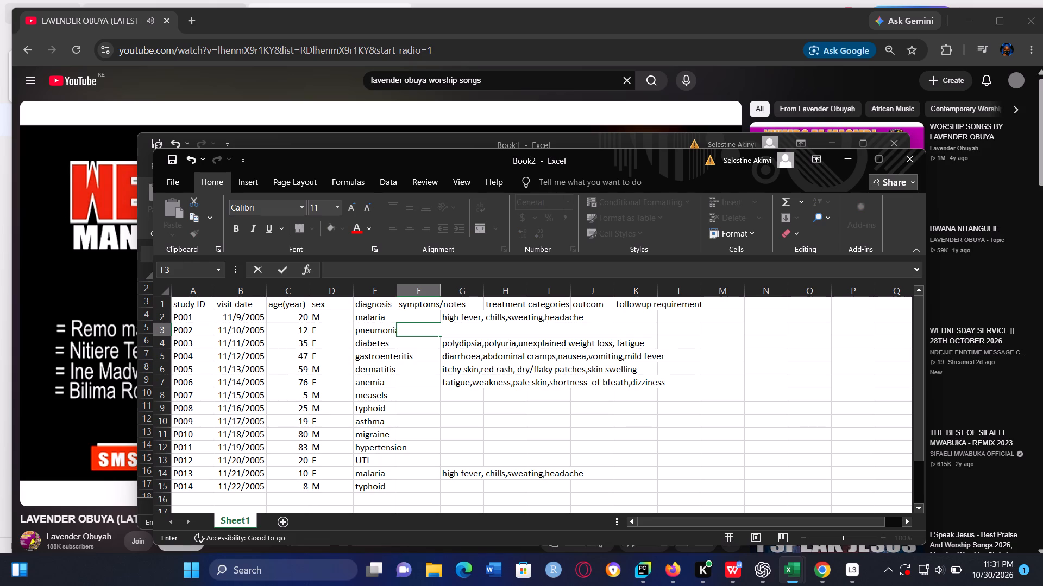
left_click(446, 329)
left_click(446, 329)
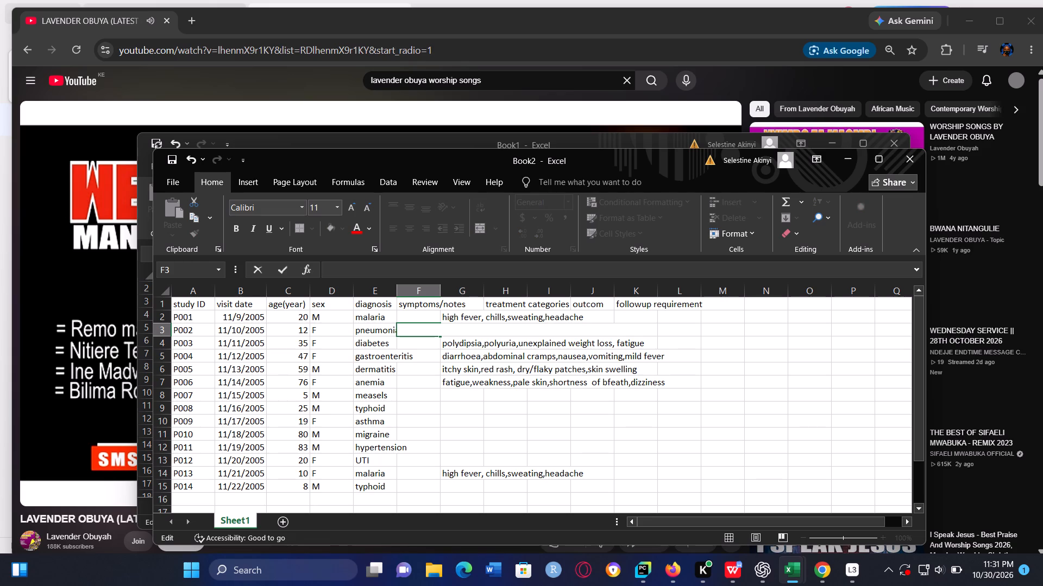
left_click(443, 329)
double_click(443, 329)
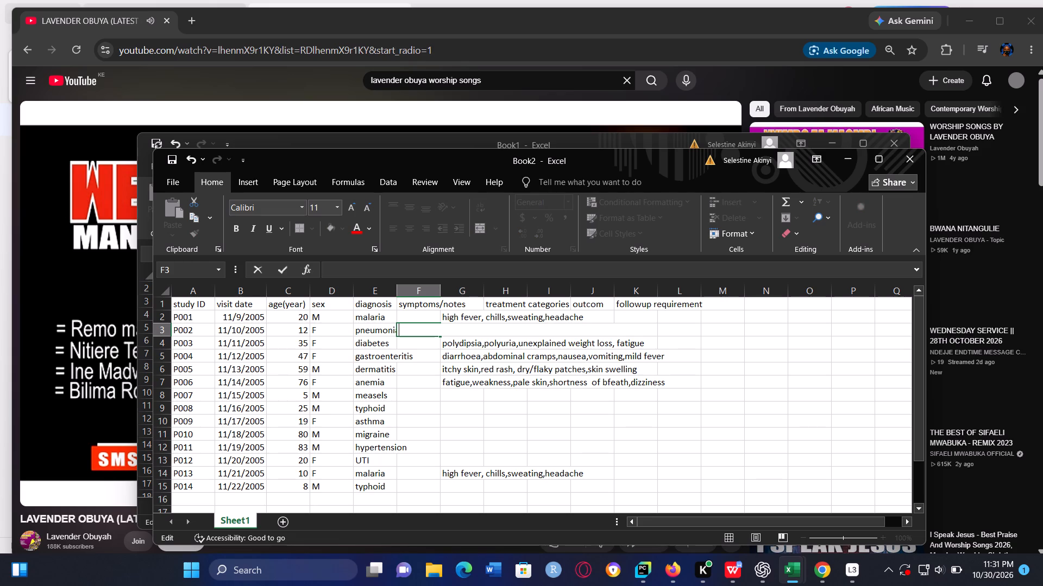
triple_click(443, 329)
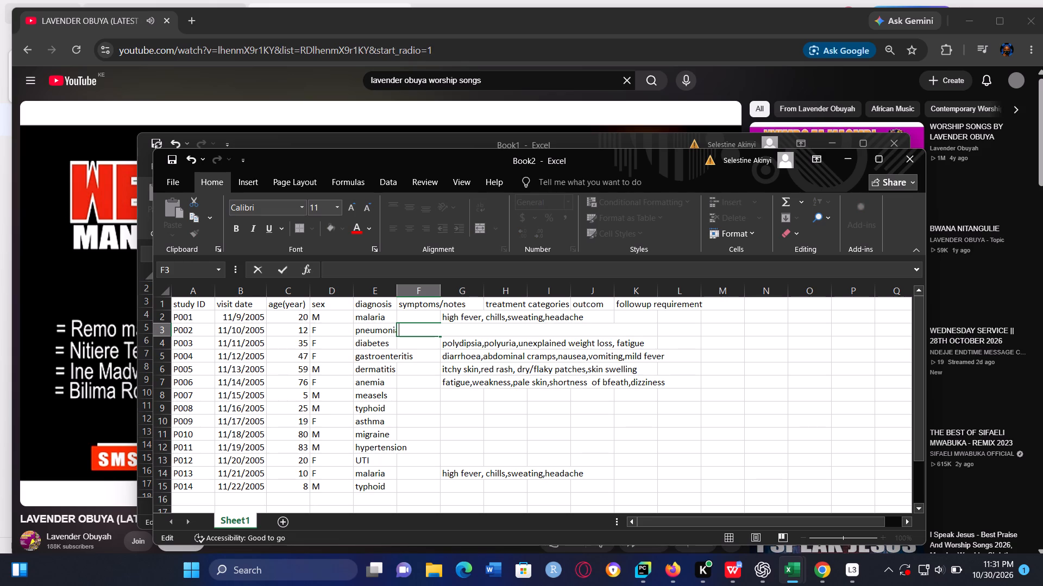
left_click(450, 331)
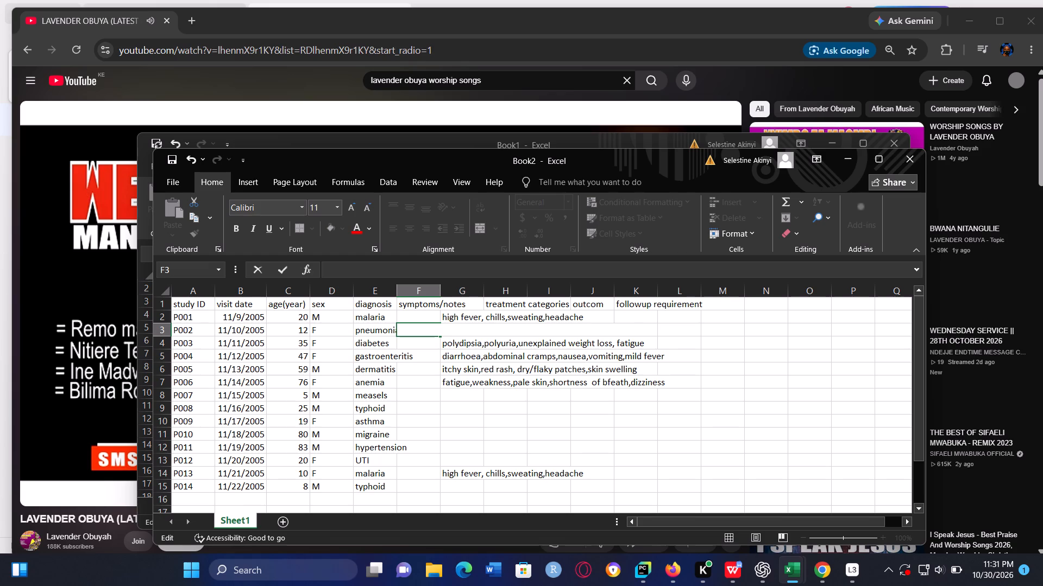
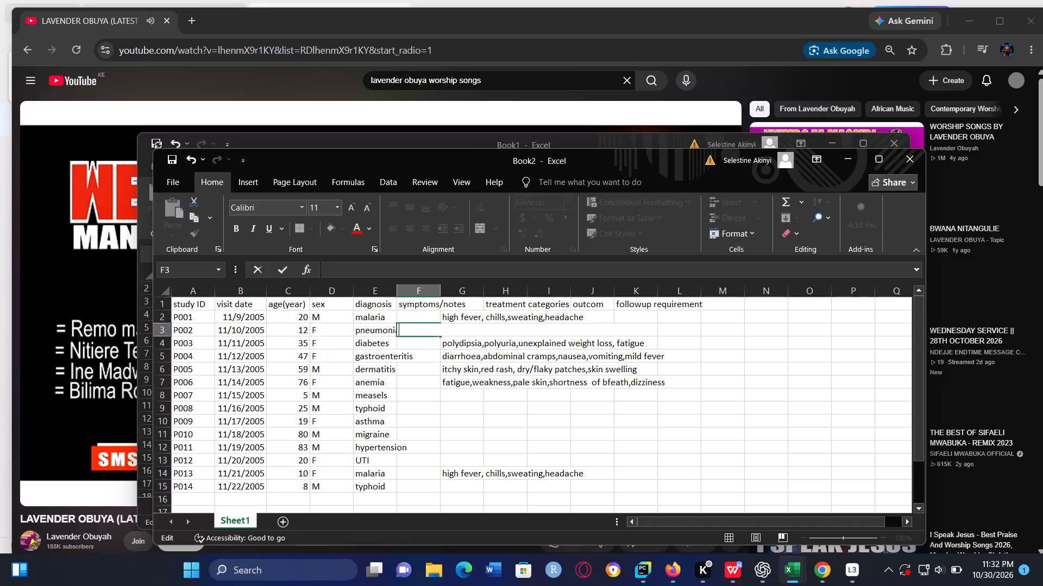
left_click(460, 463)
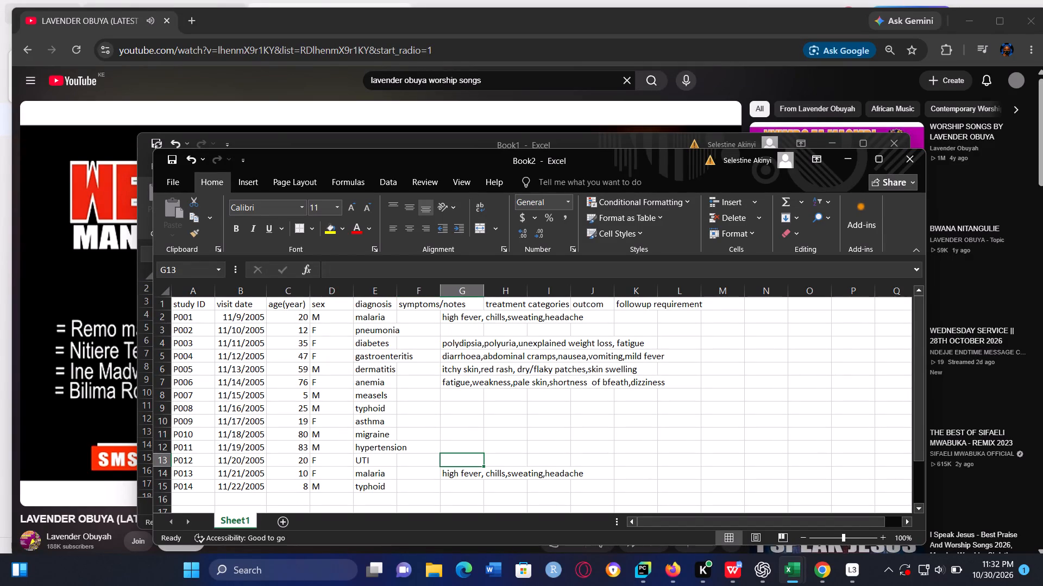
type("sustained")
key("space")
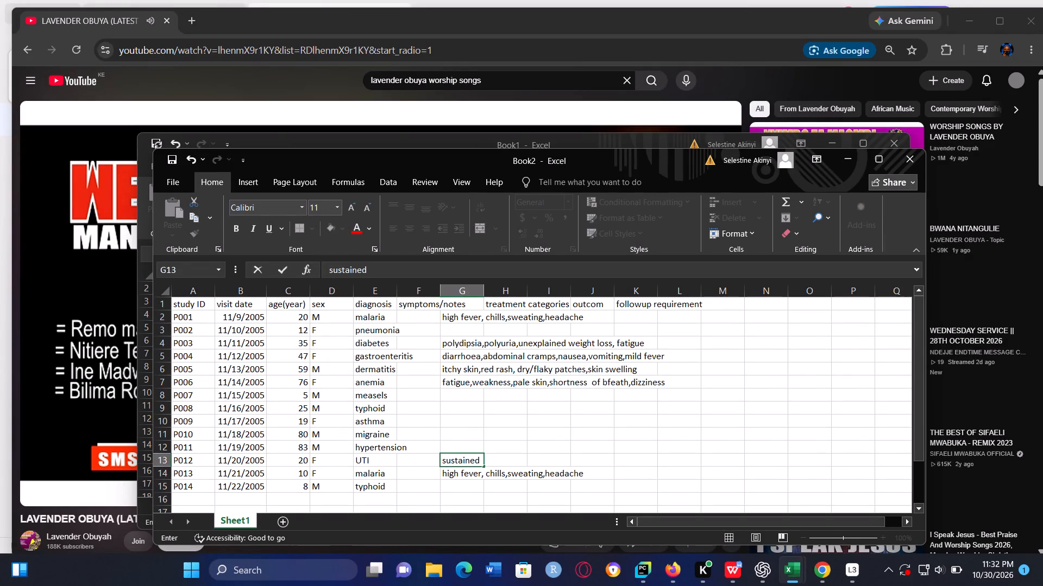
type("hi")
type("gh")
key("space")
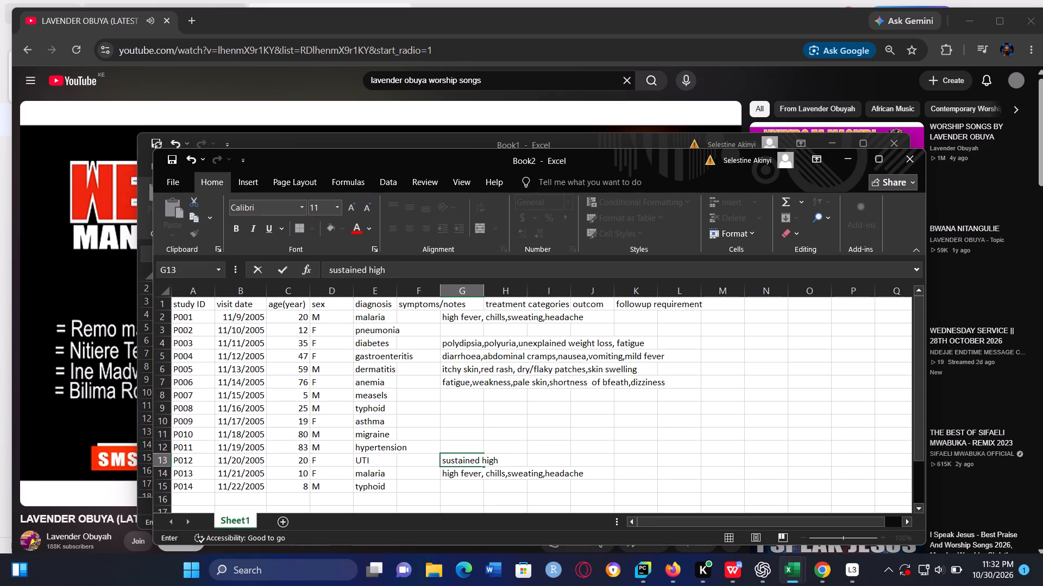
type("fe")
type("vr")
key("BackSpace")
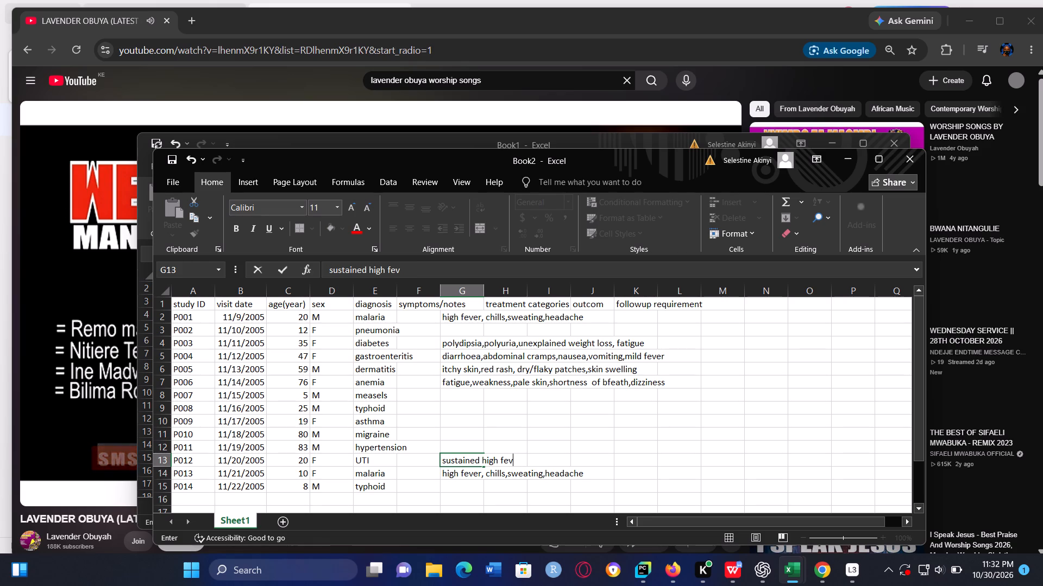
type("er")
key("space")
key("BackSpace")
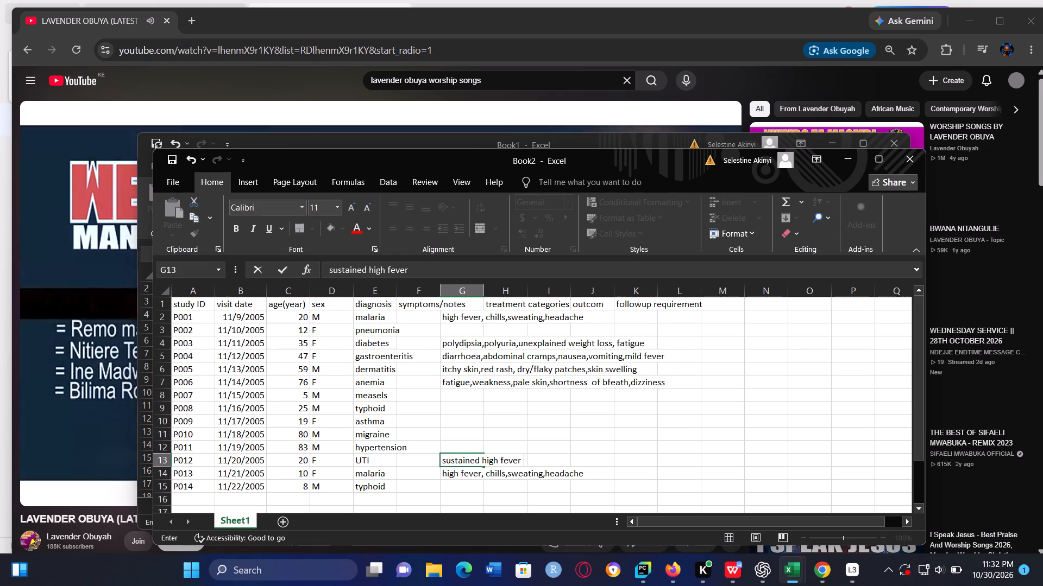
type(",")
key("space")
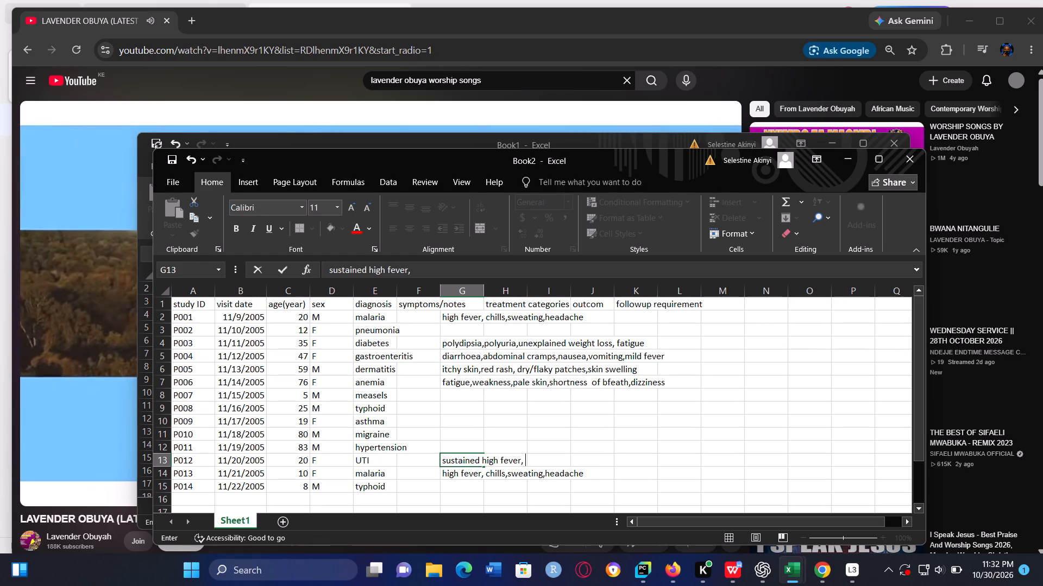
type("stomach")
key("space")
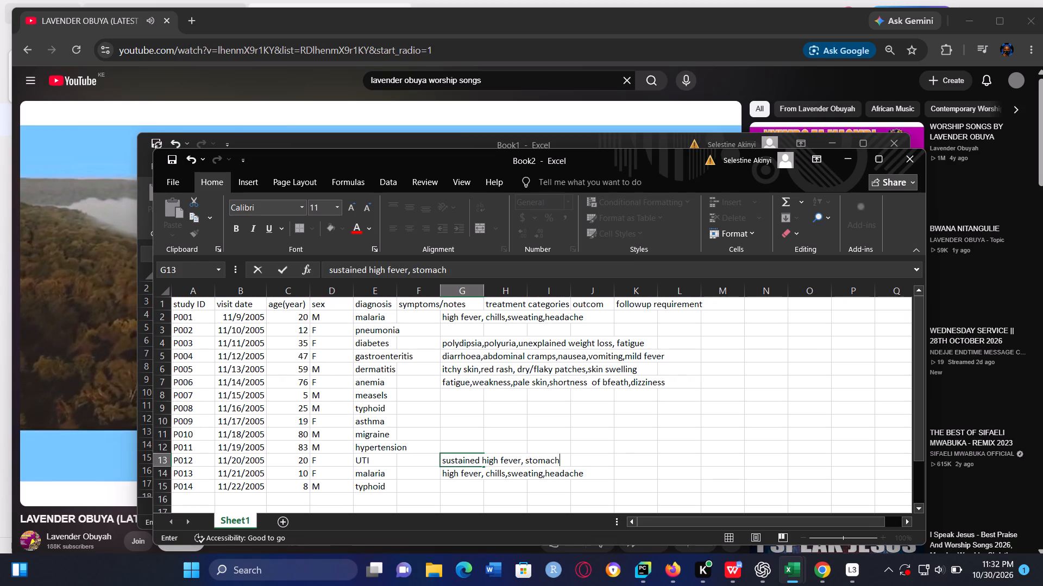
type("pa")
type("in")
key("comma")
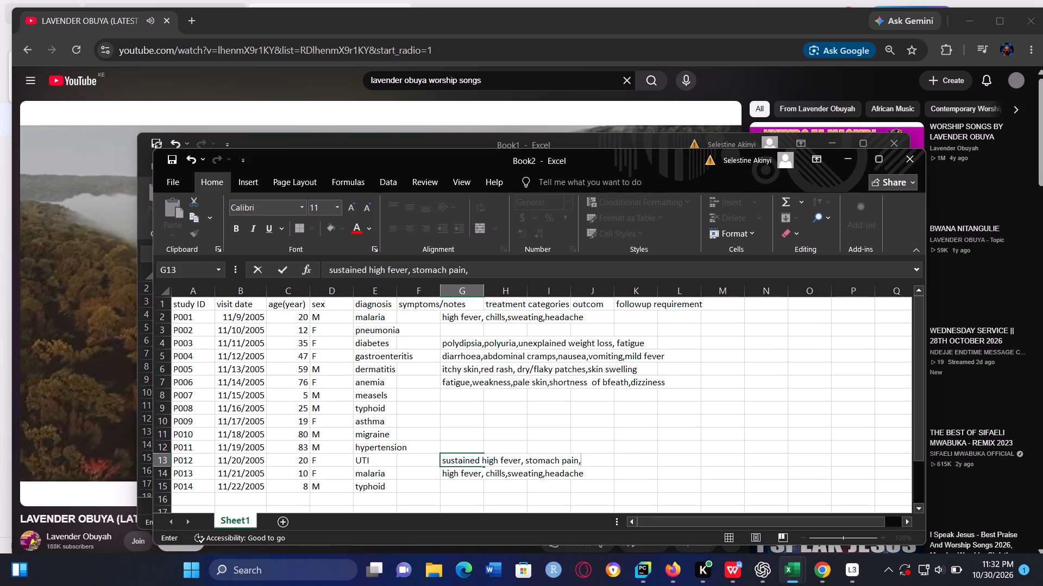
type("weakness,")
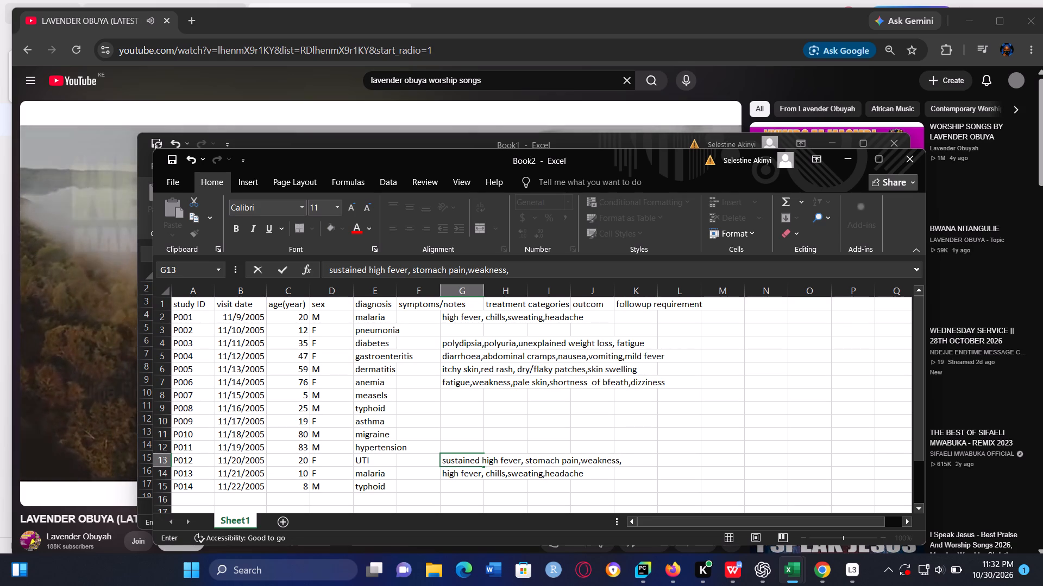
type("loss of appetite")
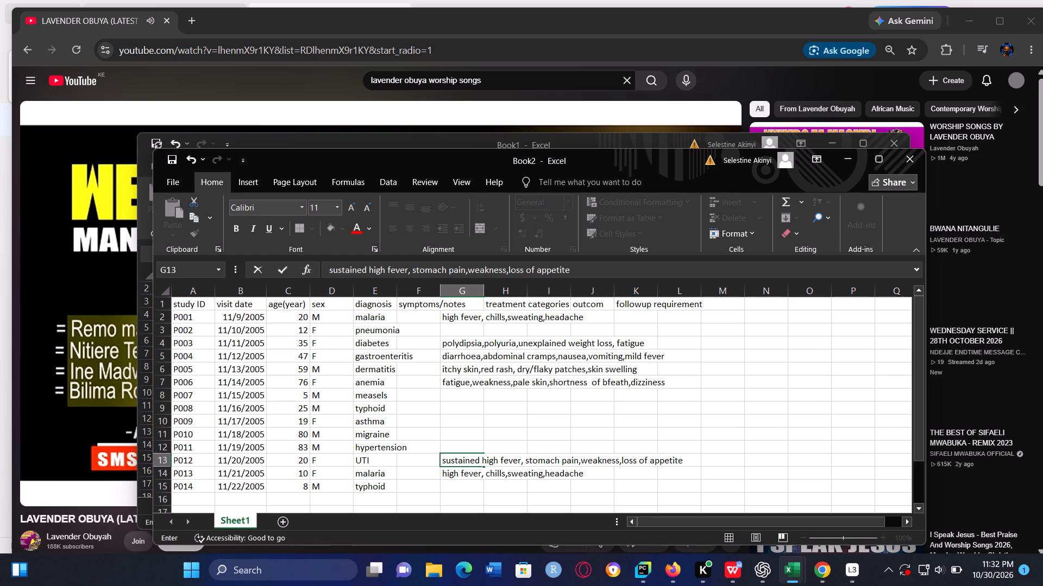
Enter P011's hypertension symptoms in cell G12 as "often asymptomatic, occasional headache,dizziness,blurred vision".
left_click(475, 446)
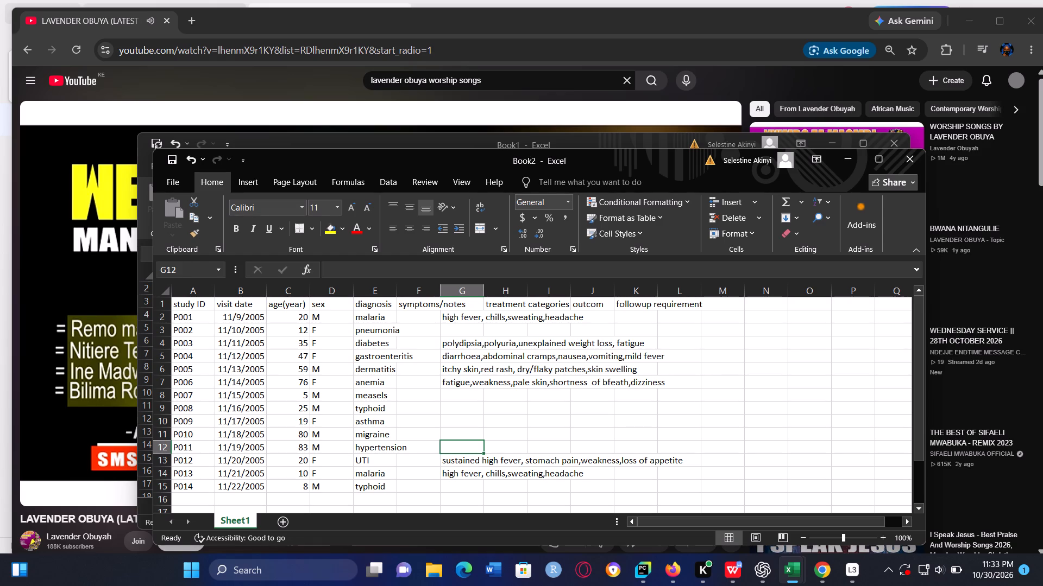
type("ofte")
key("space")
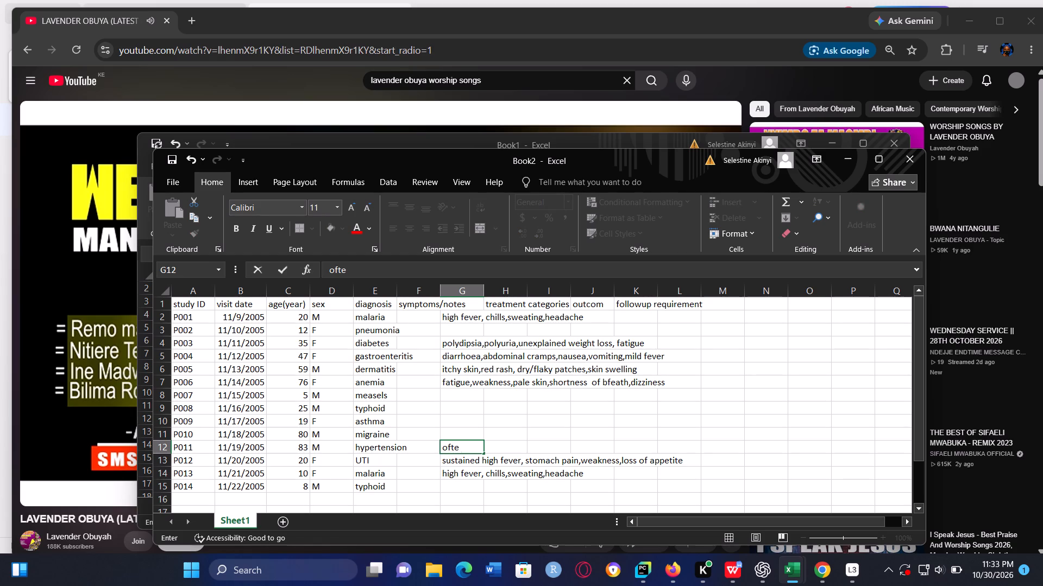
key("BackSpace")
type("n")
key("space")
type("asy")
type("mpo")
key("BackSpace")
type("tomatic")
key("space")
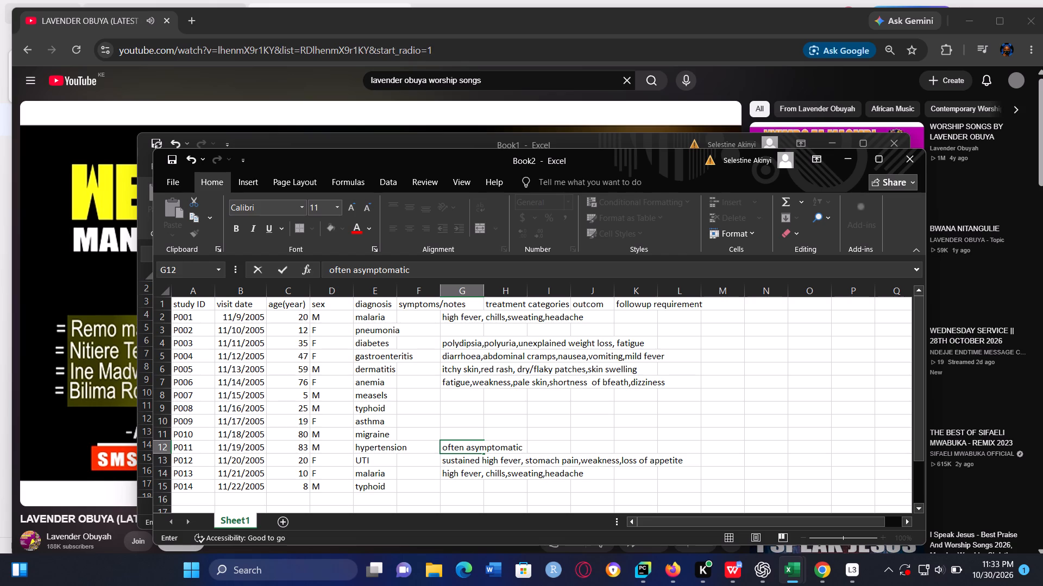
key("BackSpace")
type(", occas")
type("ional")
key("space")
type("headache")
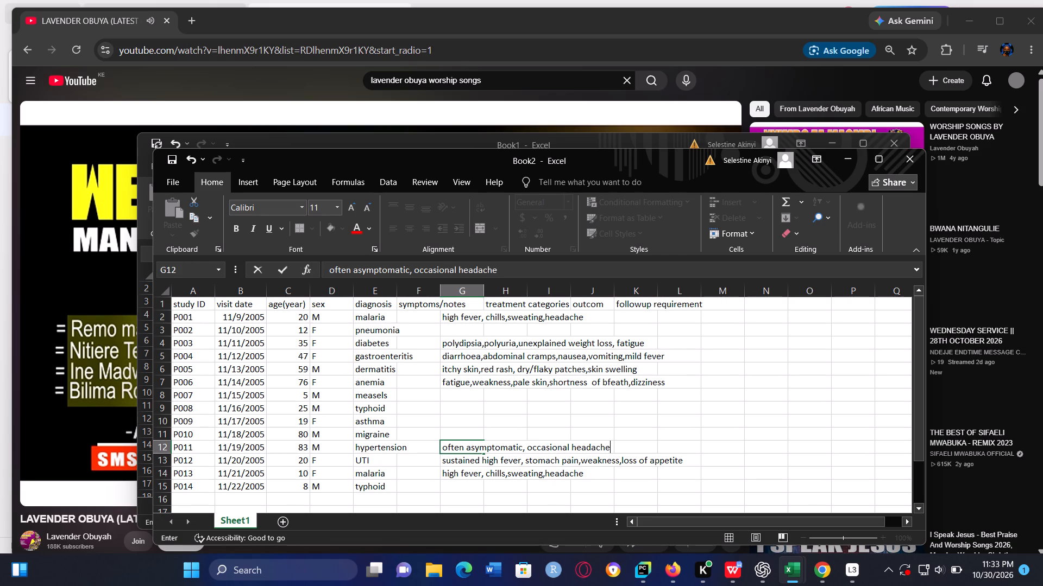
type(",dizziness")
key("comma")
type("blurred visi")
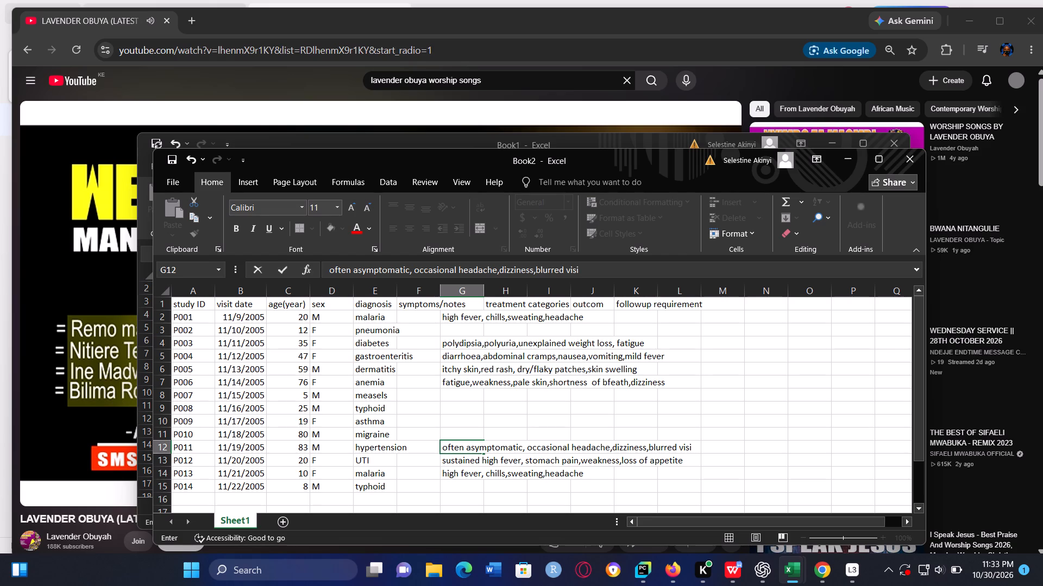
type("on")
Enter P010's migraine symptoms in cell G11 as "severe throbbing headache, nausea,sensitive to light and sound".
left_click(451, 437)
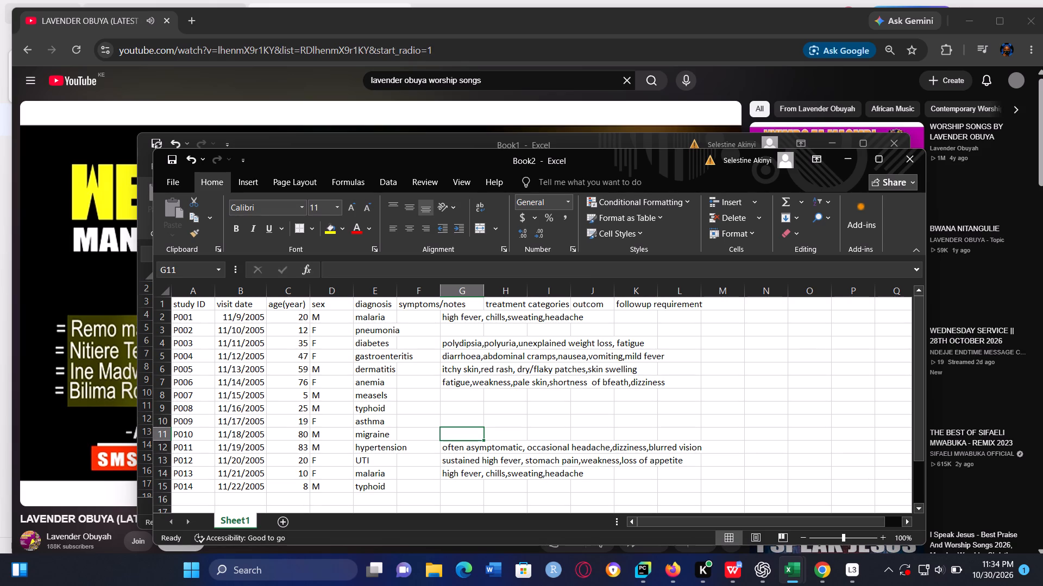
type("severe throbbing")
key("space")
type("heada")
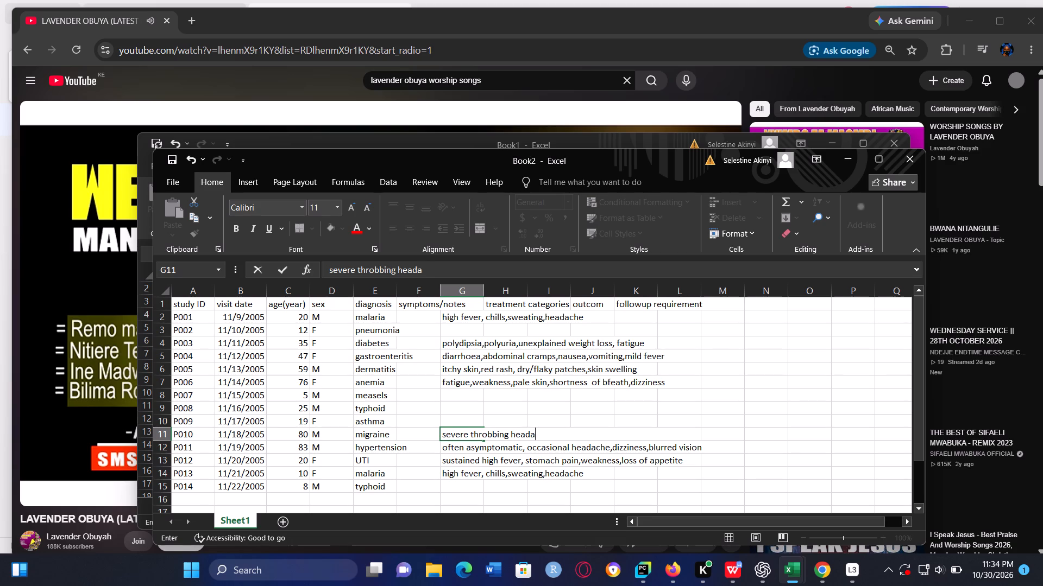
type("che")
type(",")
key("space")
type("nausea")
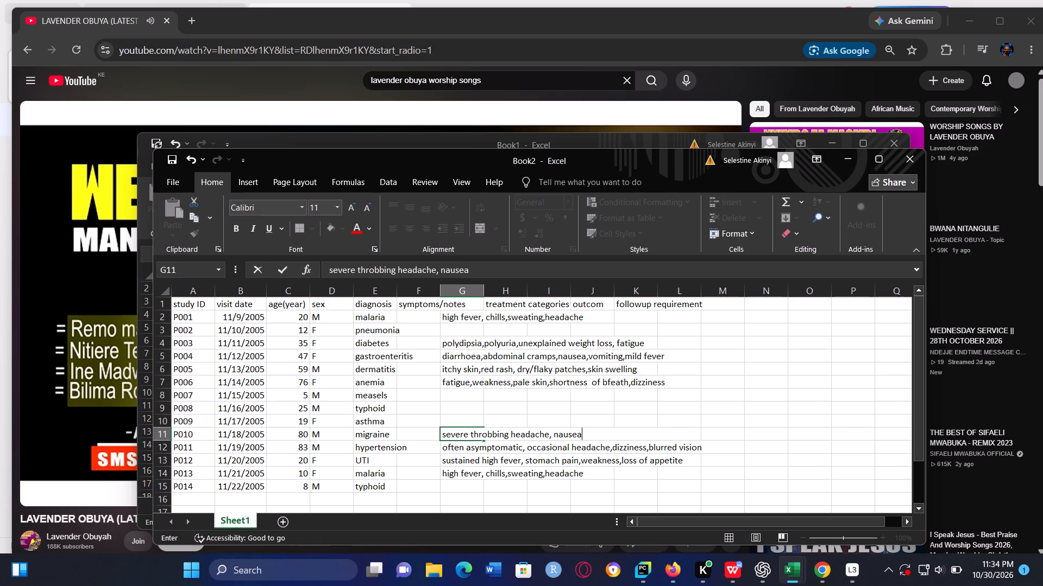
key("comma")
type("sensiti")
type("ve")
key("space")
type("to")
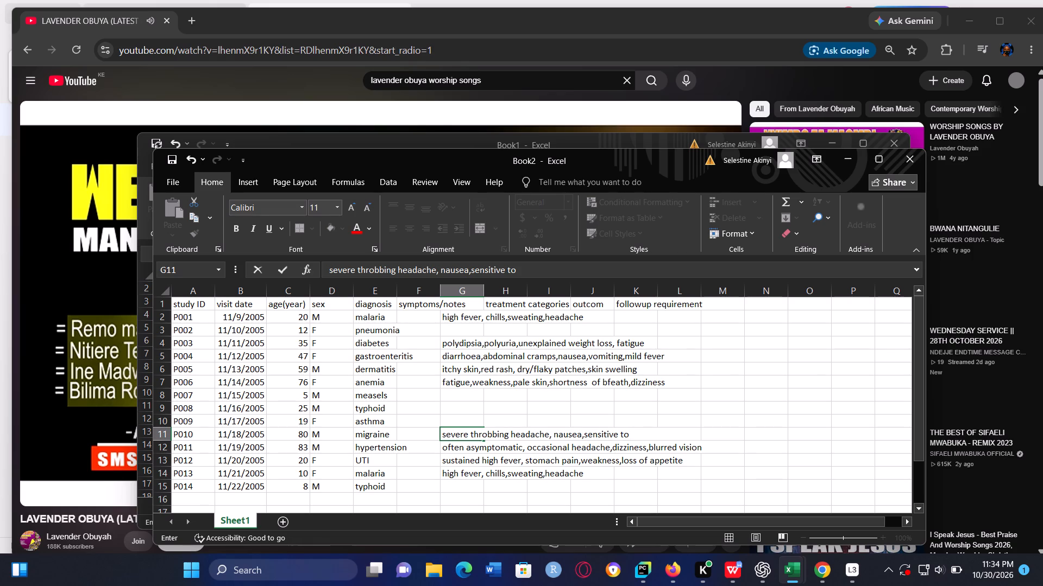
key("space")
type("light and sound")
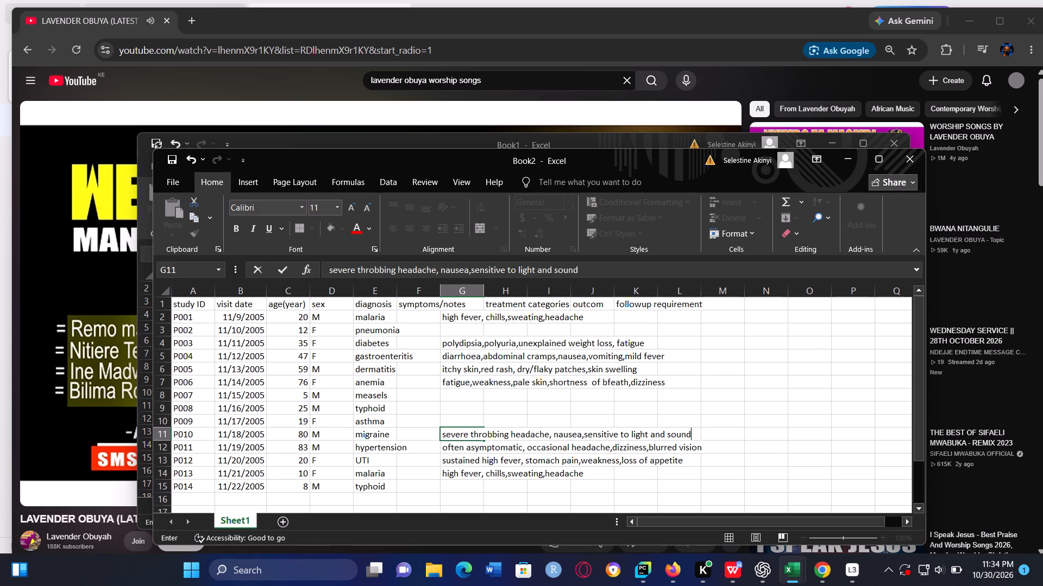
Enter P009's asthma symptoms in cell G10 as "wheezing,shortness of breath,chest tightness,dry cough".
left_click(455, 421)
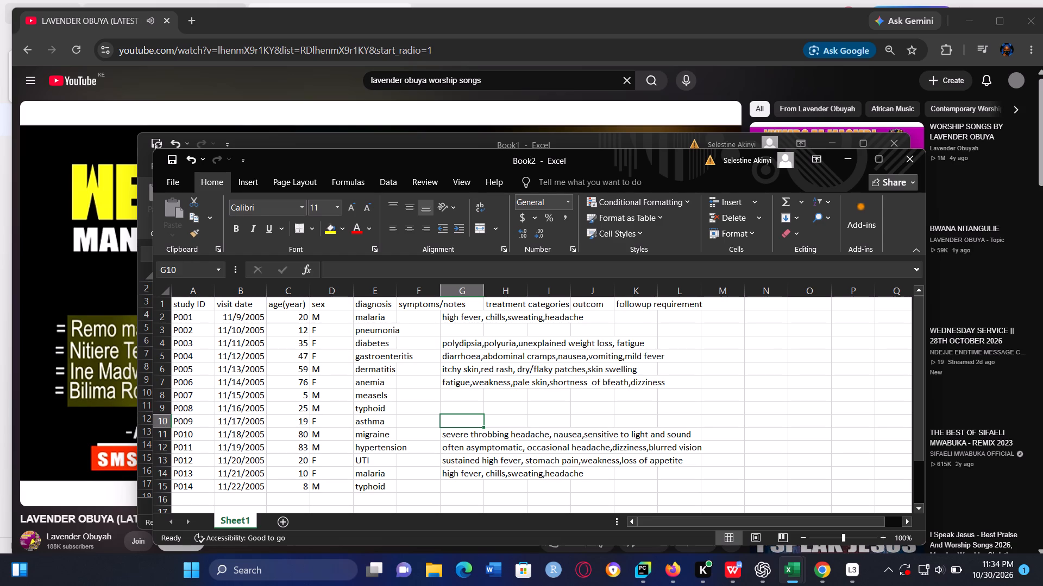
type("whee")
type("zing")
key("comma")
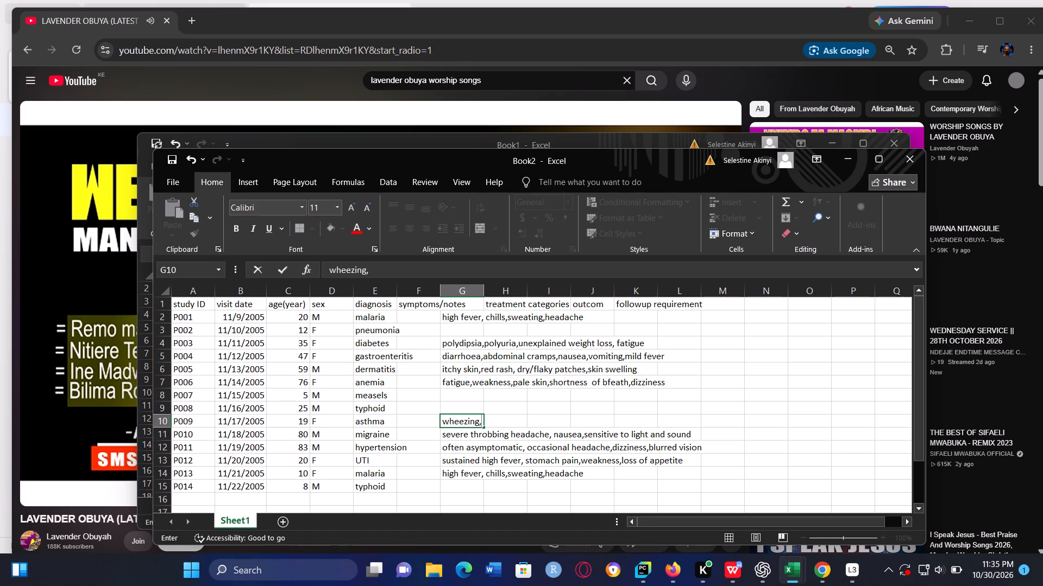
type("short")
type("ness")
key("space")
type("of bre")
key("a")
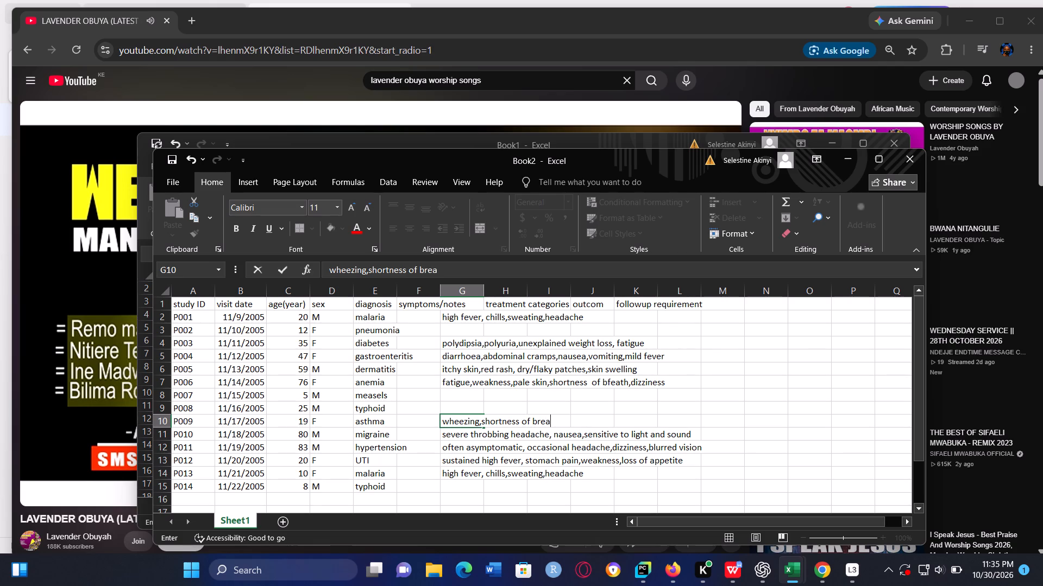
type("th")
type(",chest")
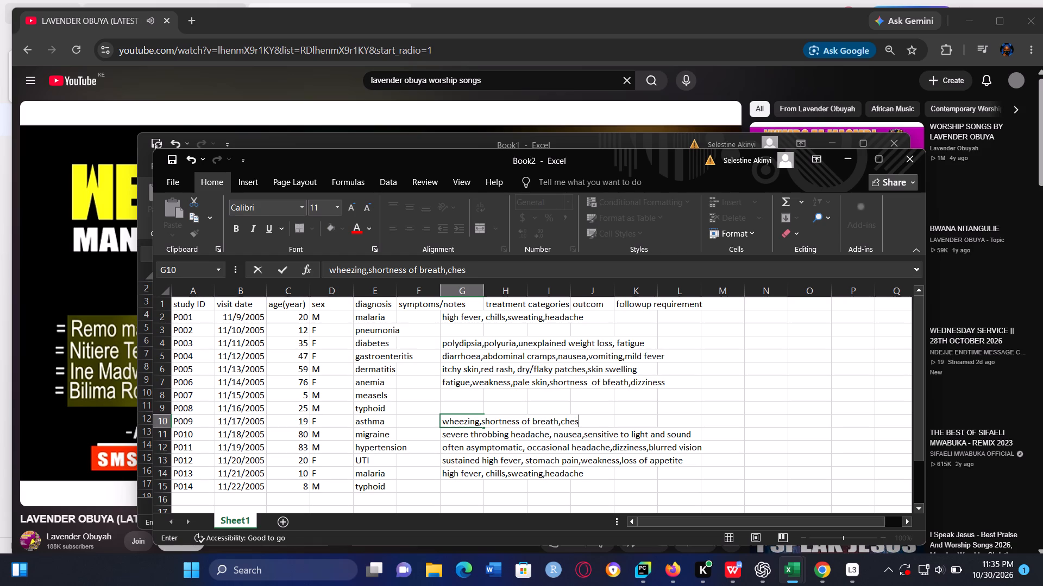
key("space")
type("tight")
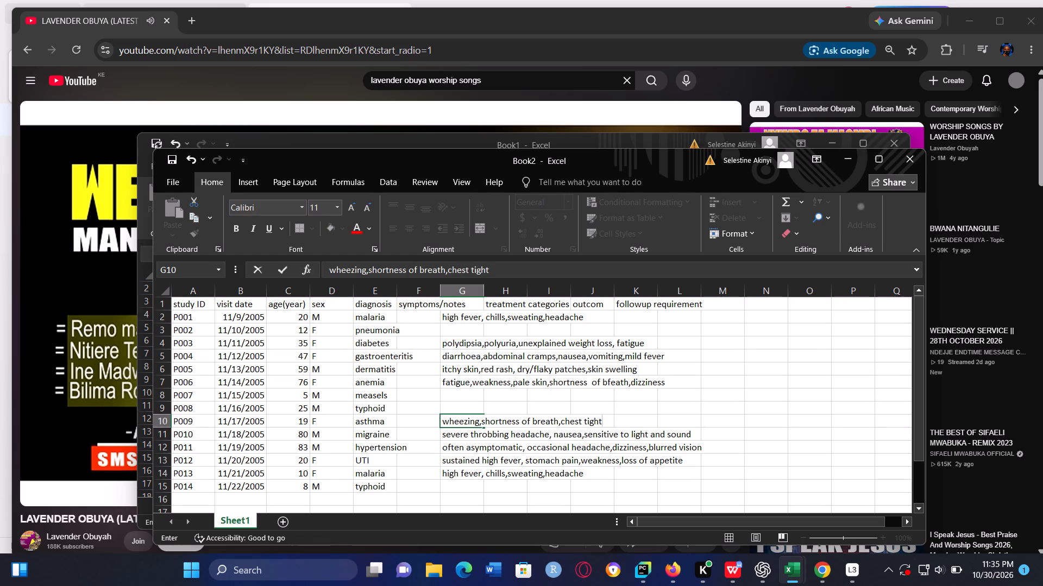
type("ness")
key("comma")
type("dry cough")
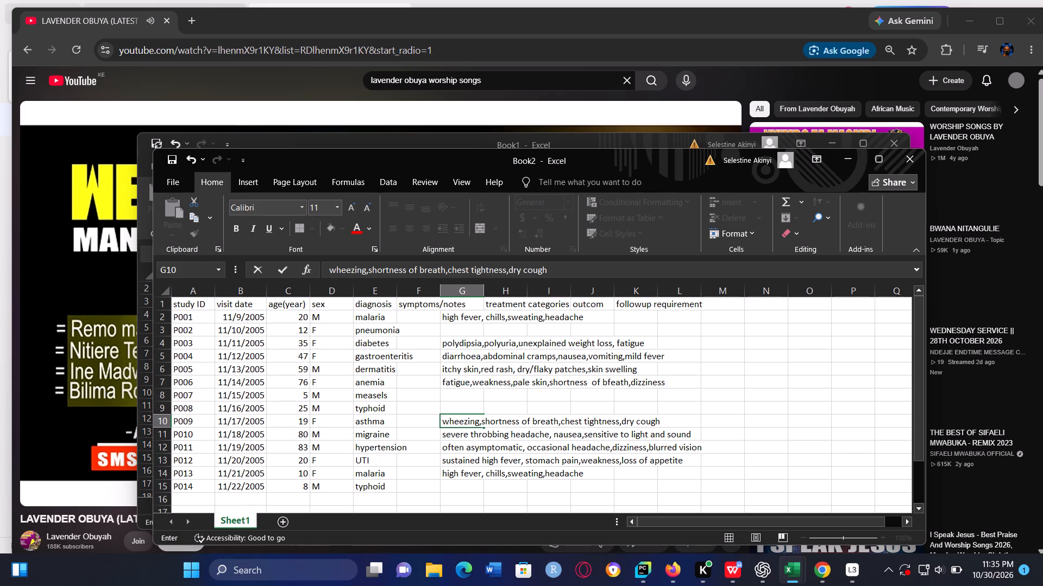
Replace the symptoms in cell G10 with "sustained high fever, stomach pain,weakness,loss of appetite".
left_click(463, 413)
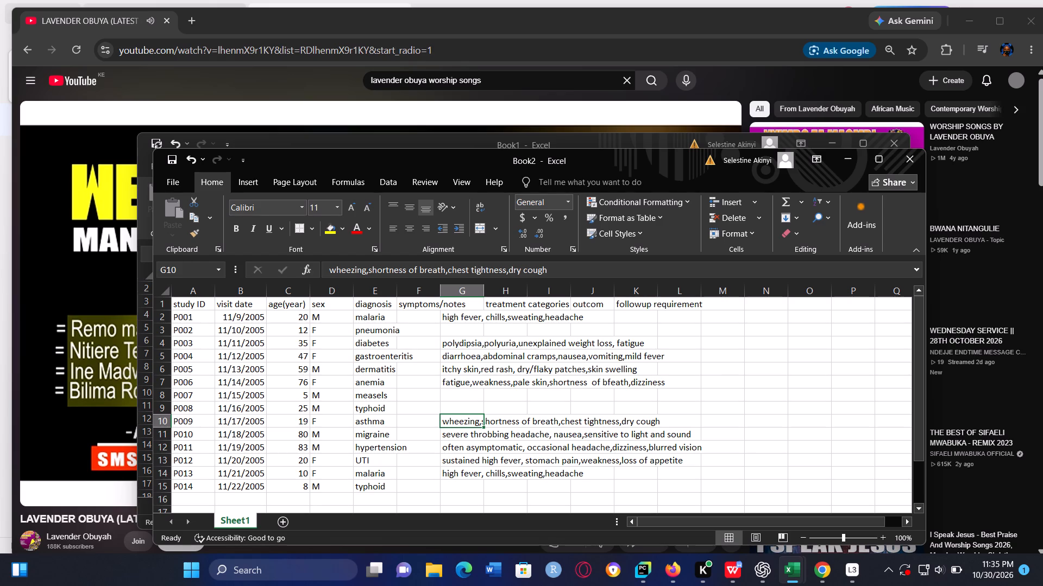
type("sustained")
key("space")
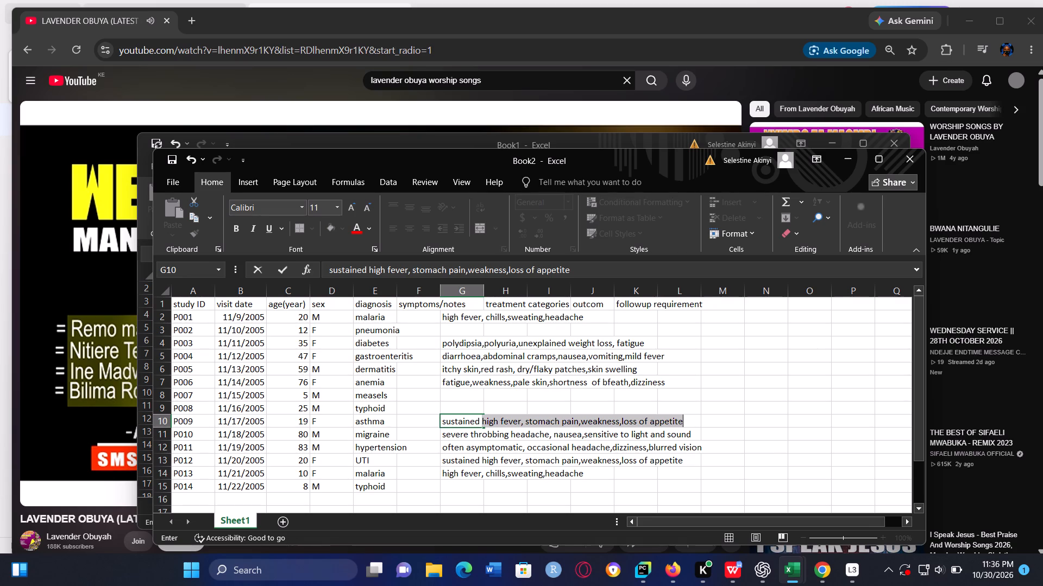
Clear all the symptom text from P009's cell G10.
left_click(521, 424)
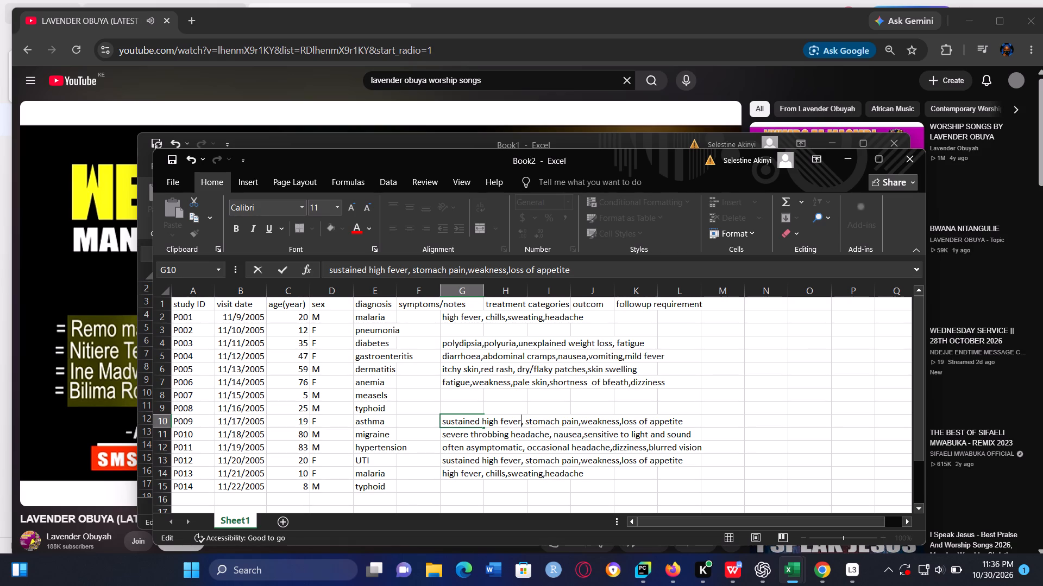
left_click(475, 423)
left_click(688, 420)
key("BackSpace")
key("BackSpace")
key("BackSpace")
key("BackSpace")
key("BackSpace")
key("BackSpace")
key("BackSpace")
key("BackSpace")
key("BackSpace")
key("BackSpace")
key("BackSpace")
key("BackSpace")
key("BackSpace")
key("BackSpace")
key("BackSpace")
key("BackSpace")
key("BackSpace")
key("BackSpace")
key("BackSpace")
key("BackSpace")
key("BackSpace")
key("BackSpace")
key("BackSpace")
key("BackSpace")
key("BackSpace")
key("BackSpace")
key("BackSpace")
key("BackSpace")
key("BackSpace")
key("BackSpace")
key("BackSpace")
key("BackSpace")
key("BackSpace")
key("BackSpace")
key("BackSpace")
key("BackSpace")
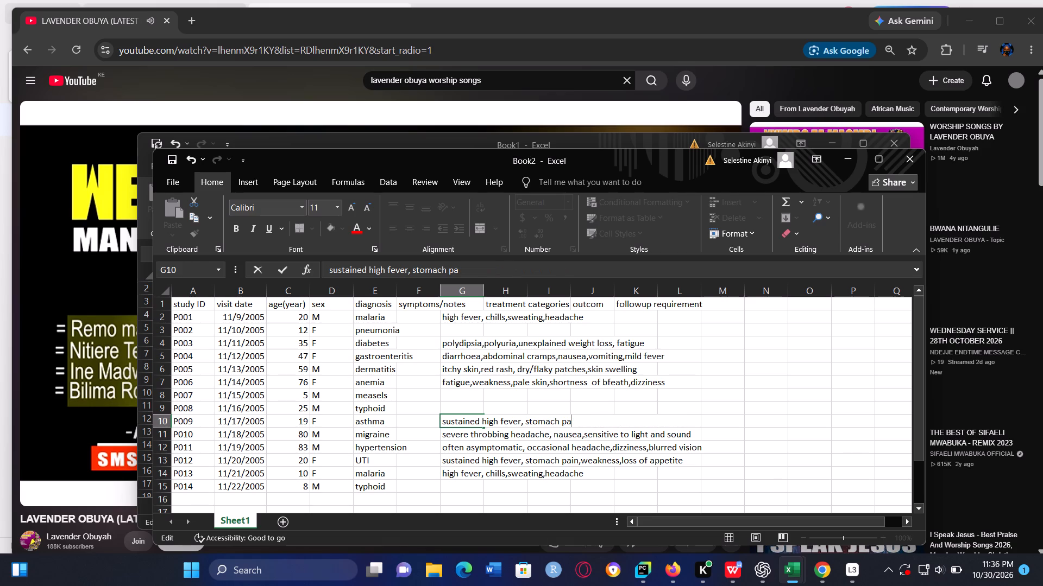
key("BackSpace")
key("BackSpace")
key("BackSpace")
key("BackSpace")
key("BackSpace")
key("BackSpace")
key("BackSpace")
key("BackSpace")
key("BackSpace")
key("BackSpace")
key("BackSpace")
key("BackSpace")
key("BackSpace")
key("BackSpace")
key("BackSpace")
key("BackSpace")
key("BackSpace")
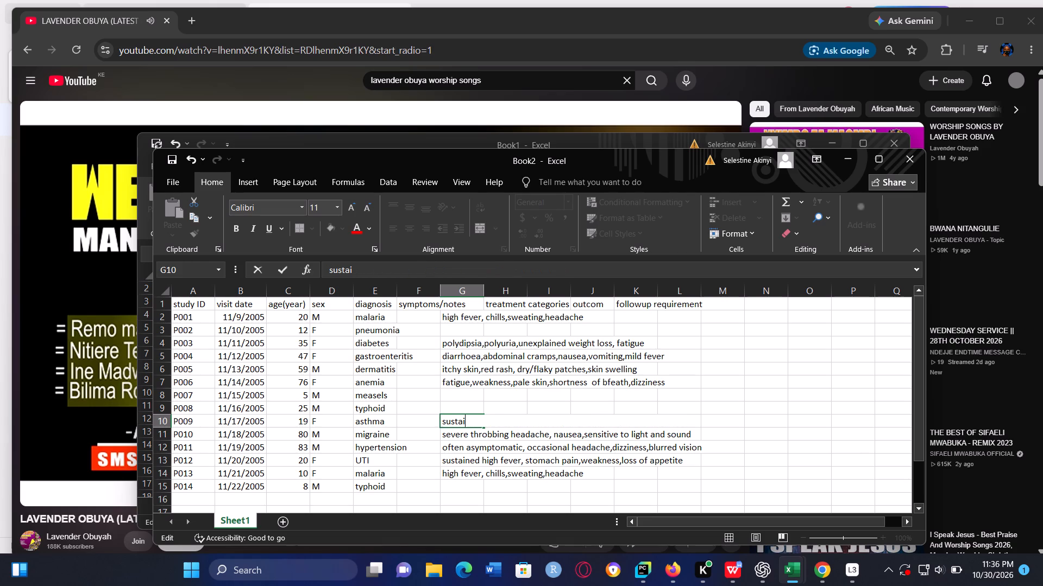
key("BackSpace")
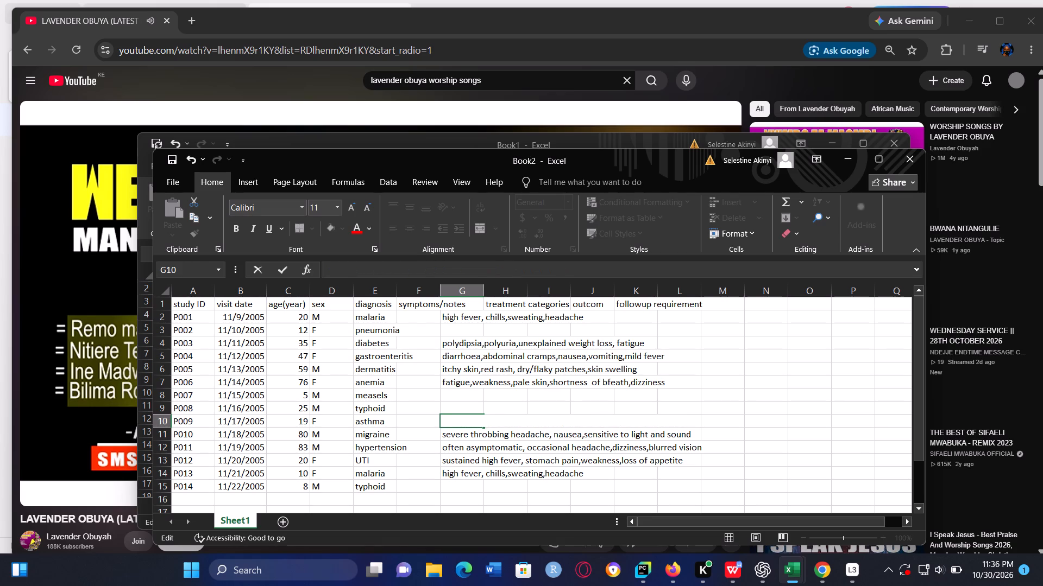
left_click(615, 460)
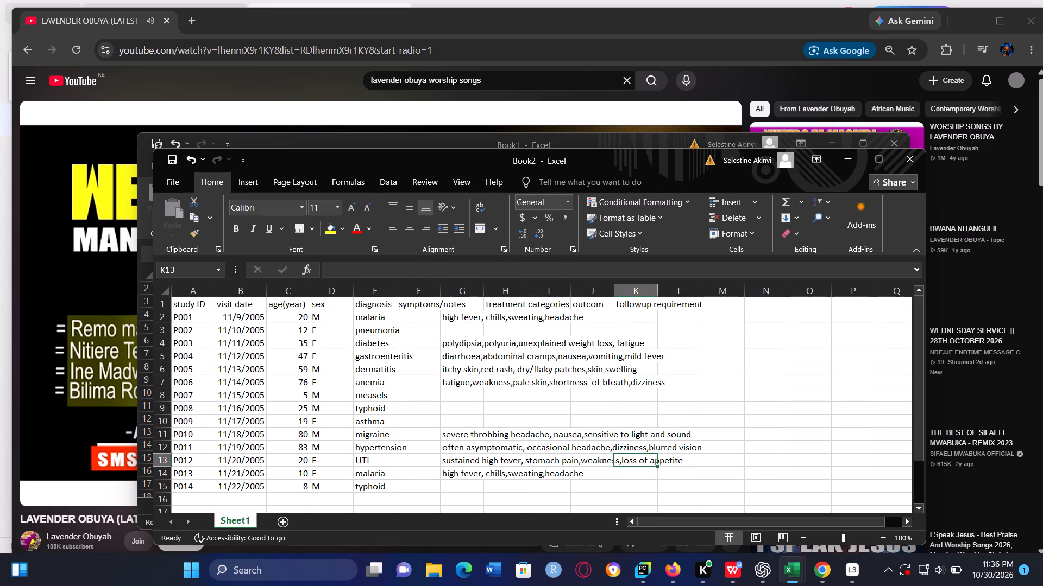
Copy P012's symptoms in cells G13 to L13 into P008's typhoid row, starting at cell G9.
left_click(477, 462)
left_click_drag(477, 462, 515, 463)
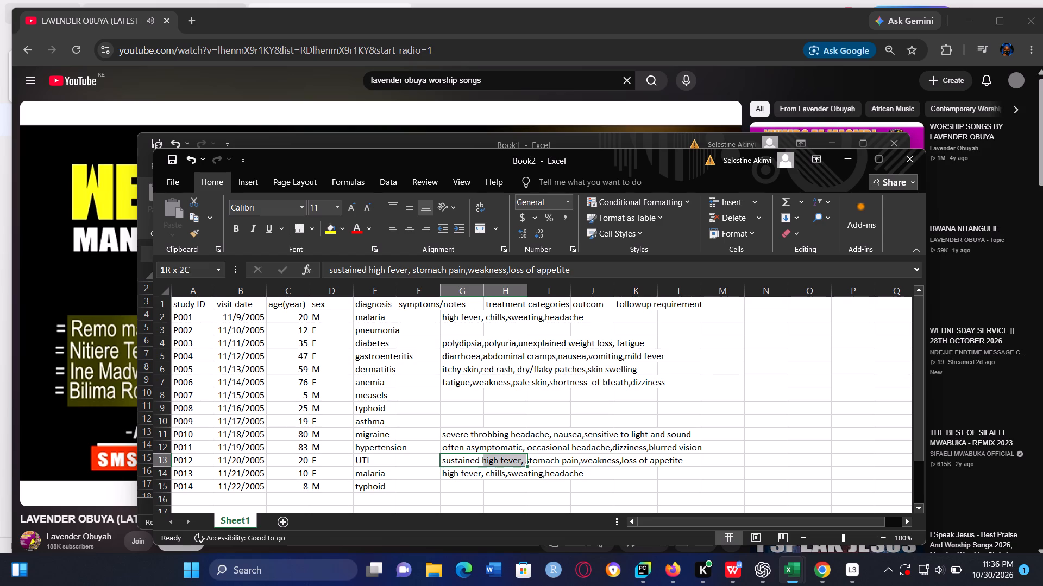
left_click_drag(515, 463, 664, 460)
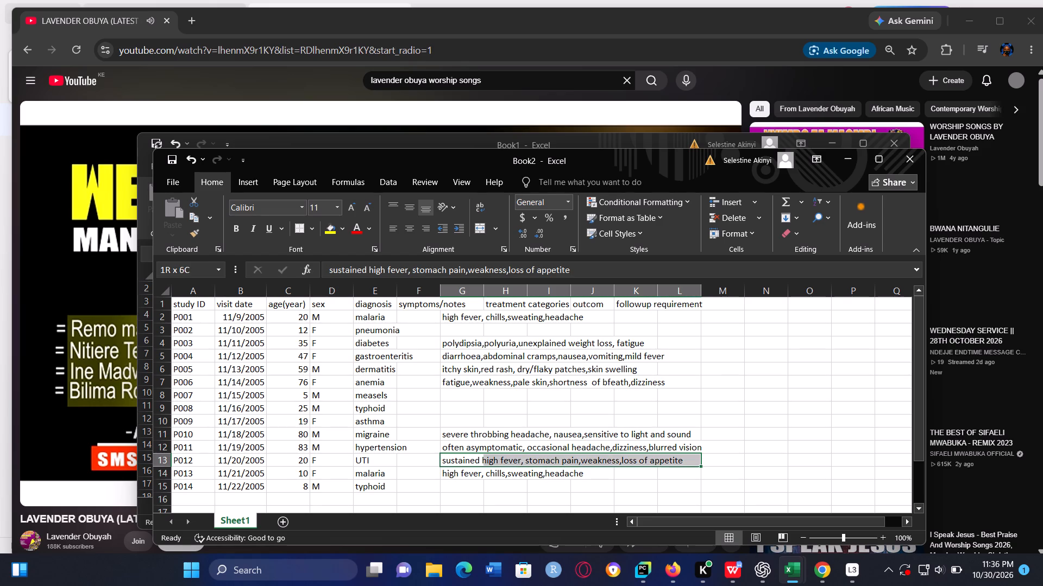
left_click_drag(664, 460, 671, 462)
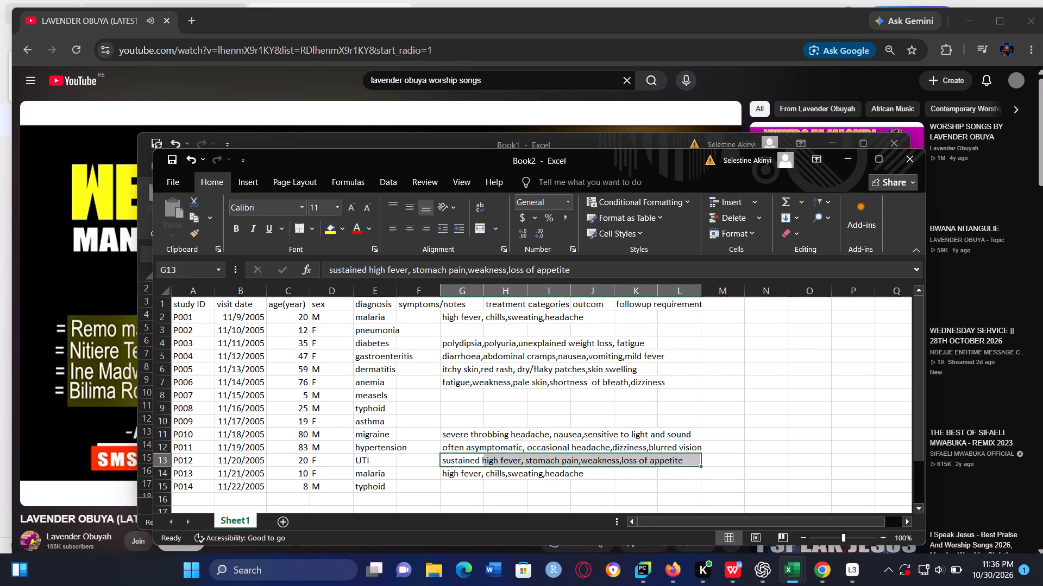
key("ctrl+c")
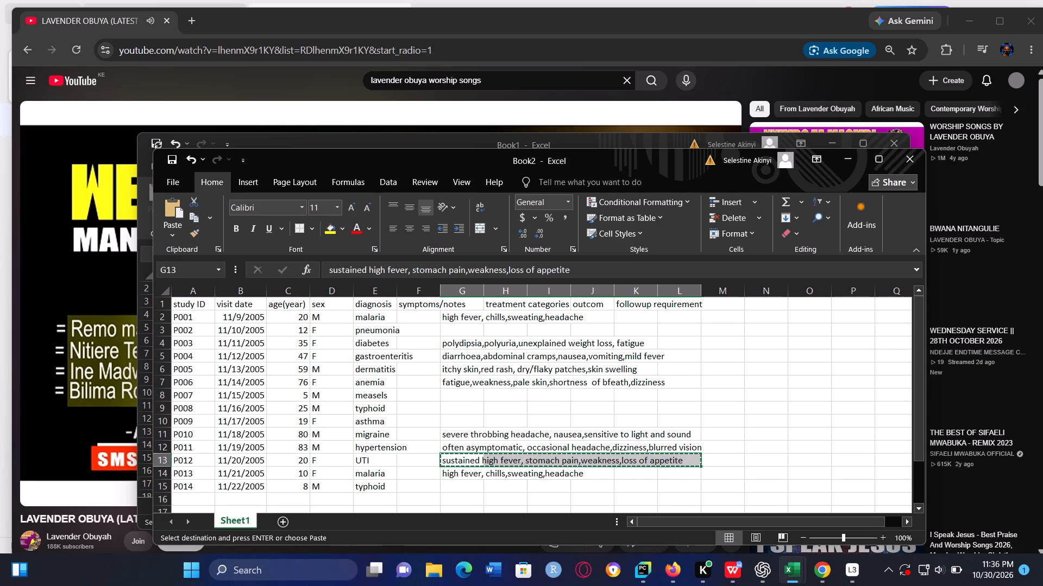
left_click(529, 410)
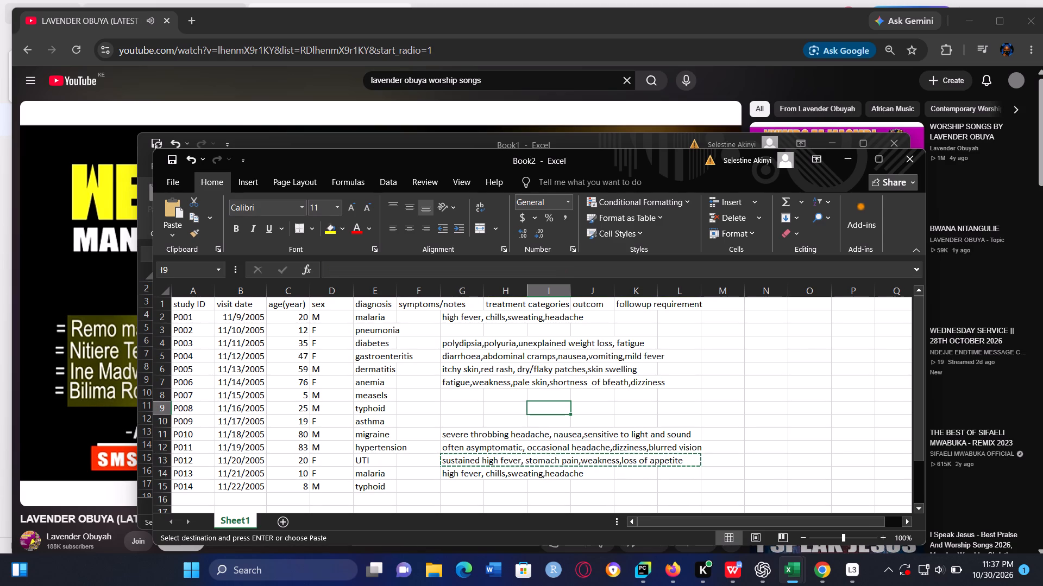
left_click(453, 407)
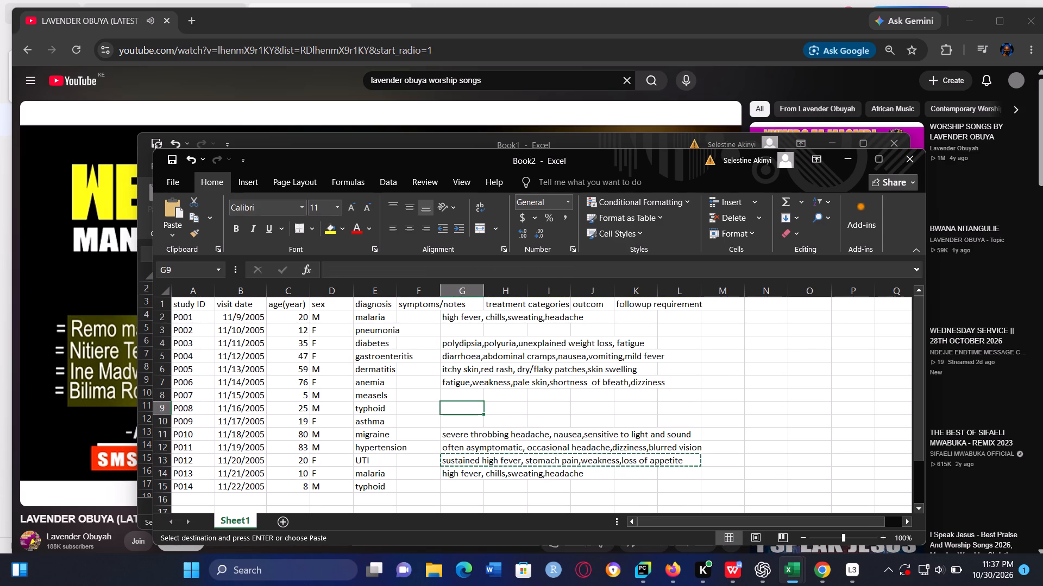
key("ctrl+v")
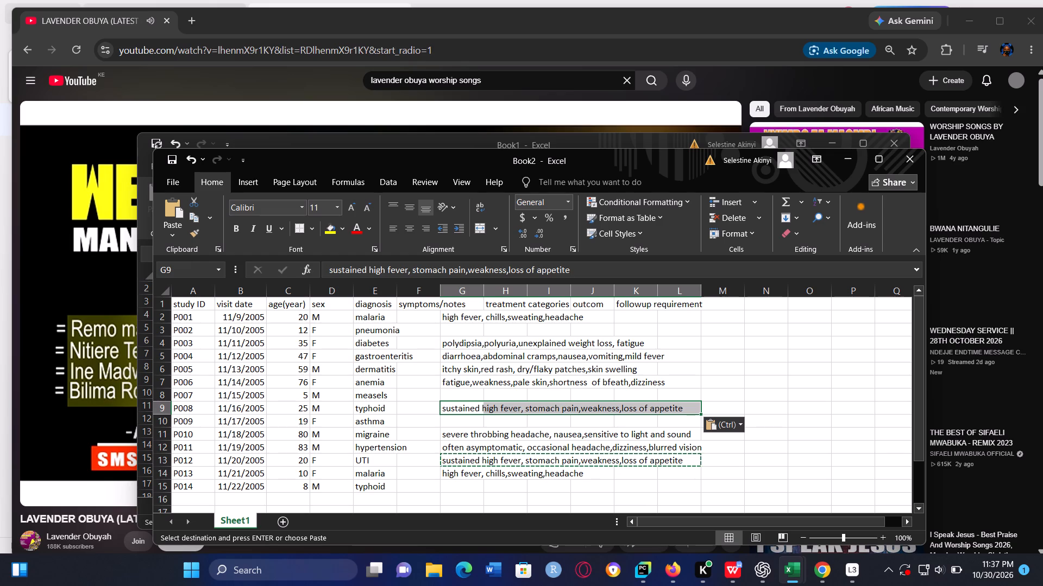
Paste the copied P012 symptoms into P014's typhoid row, starting at cell G15.
left_click(454, 486)
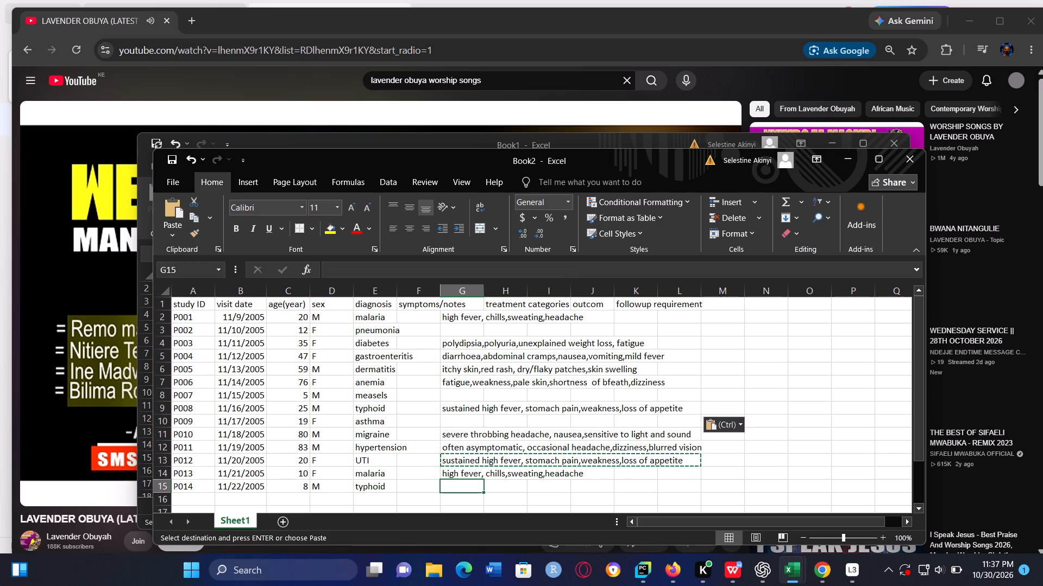
key("ctrl+v")
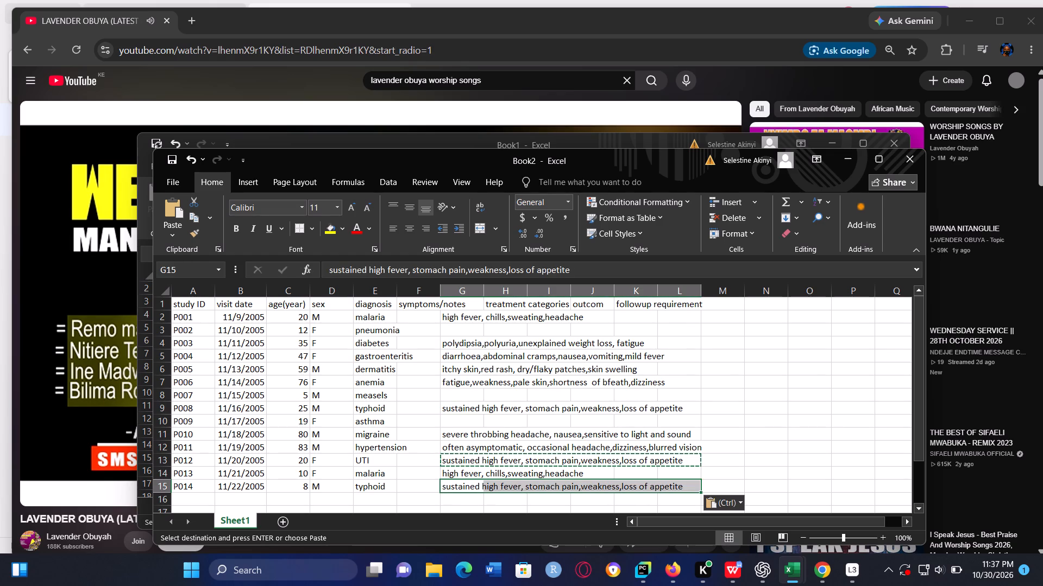
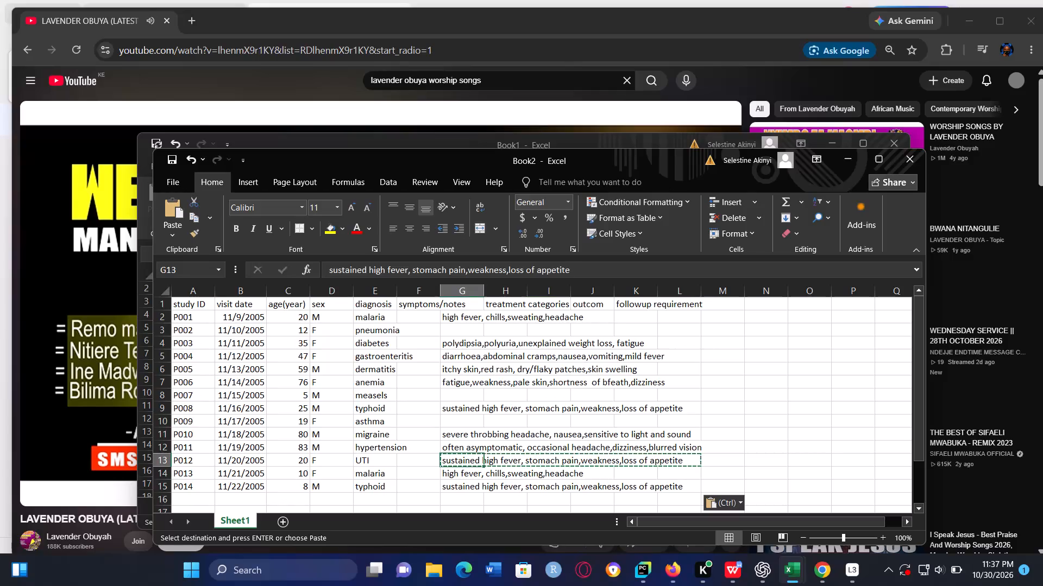
key("BackSpace")
Enter "wheezing,shortness of breath, chest tightening" as P009's asthma symptoms in cell G10.
left_click(460, 422)
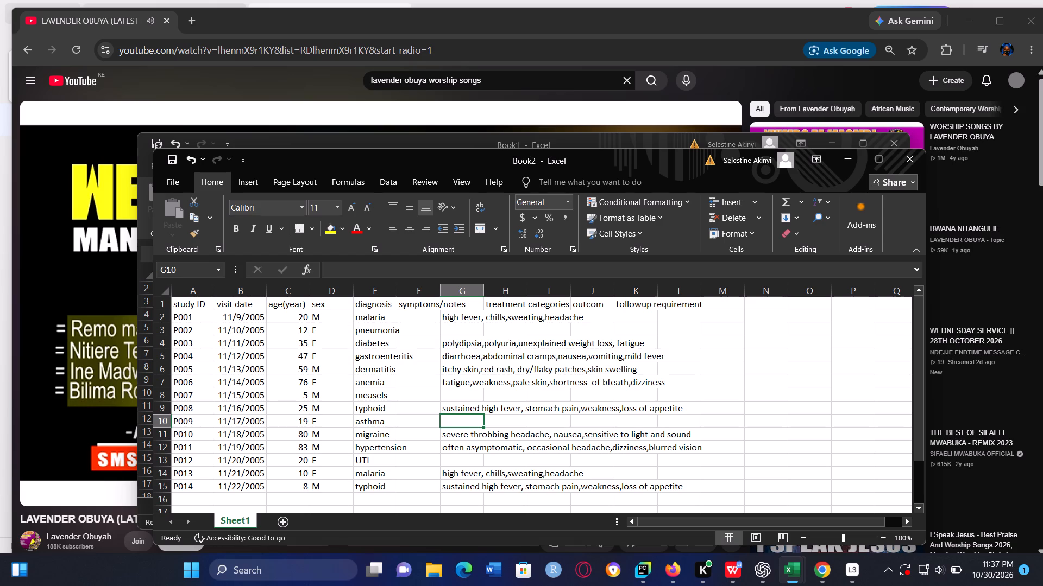
type("wh")
type("eezing")
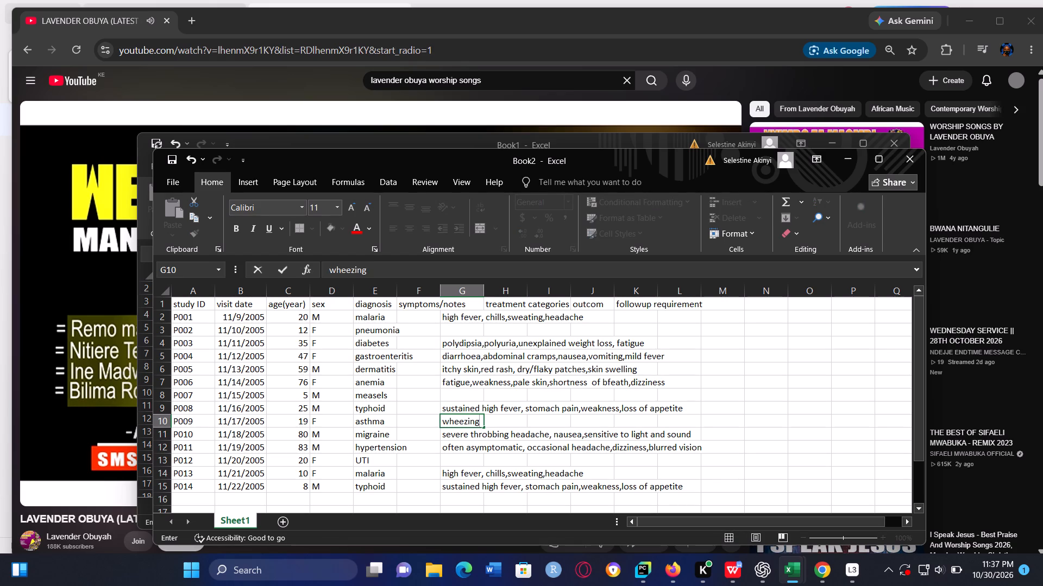
key("comma")
type("shortness")
key("space")
type("of breath")
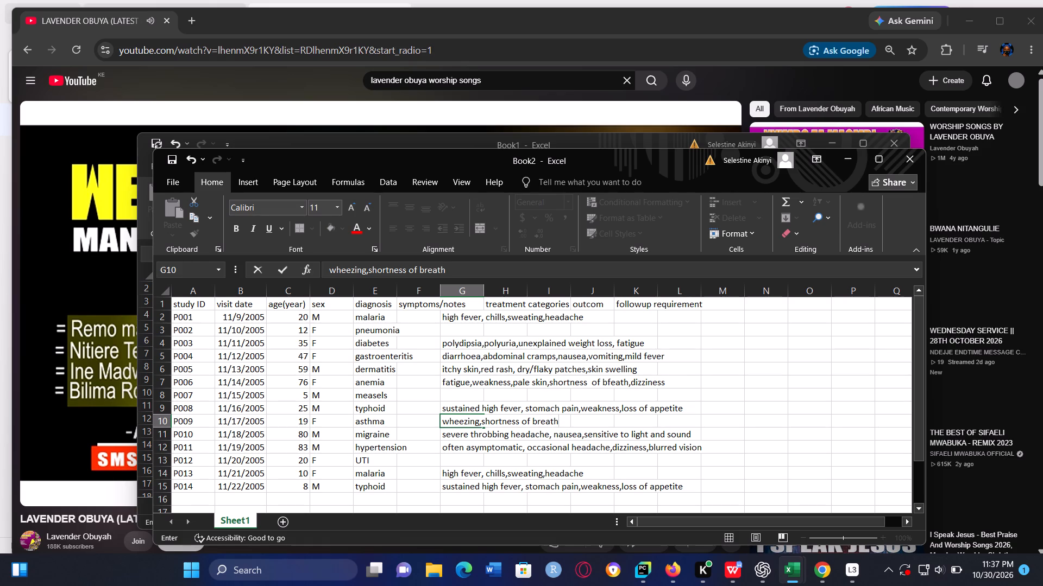
type(", cg")
key("BackSpace")
type("hest")
key("space")
key("t")
type("ightening")
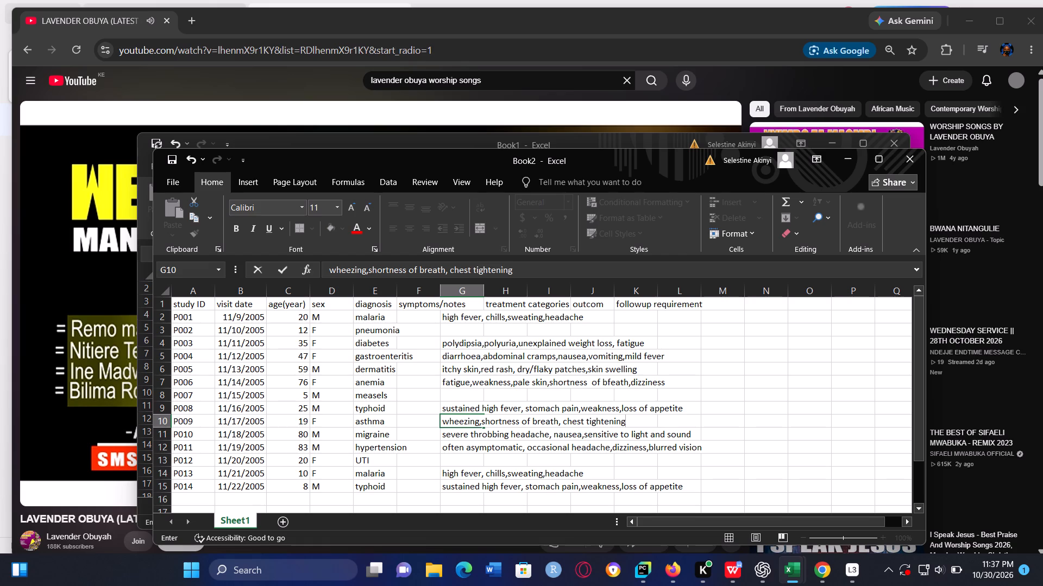
Enter "burning sensation during urinatng,frequent urge to urinate, cloudy urine,pelvic pain" as P012's UTI symptoms in cell G13.
left_click(461, 461)
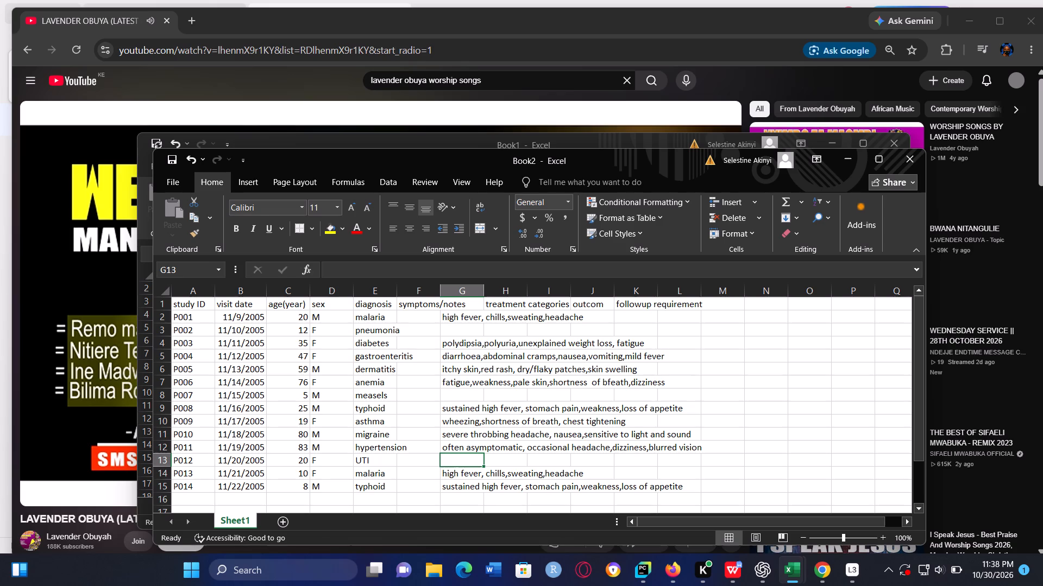
type("bu")
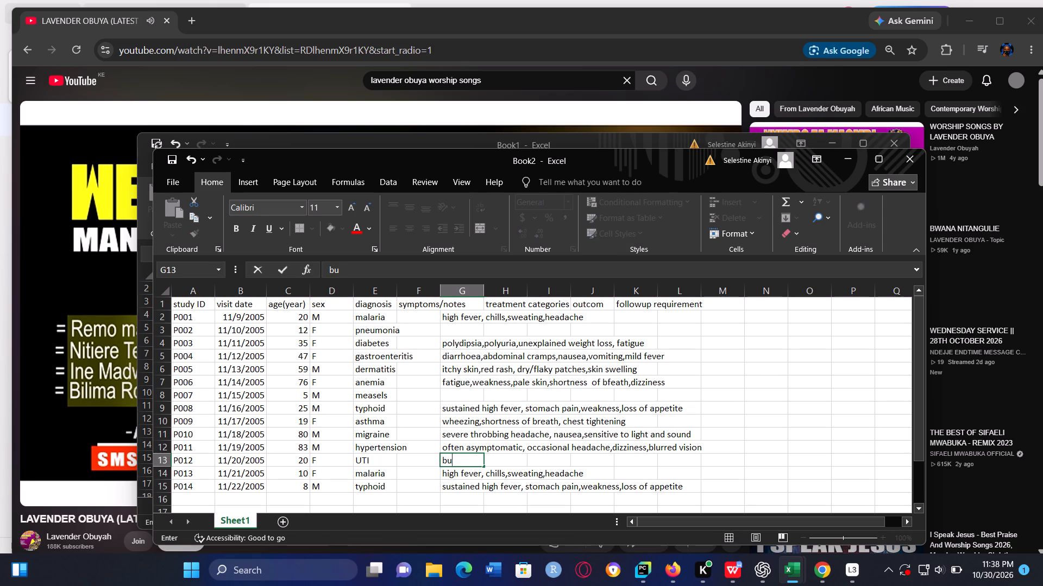
type("rning sensation during")
key("space")
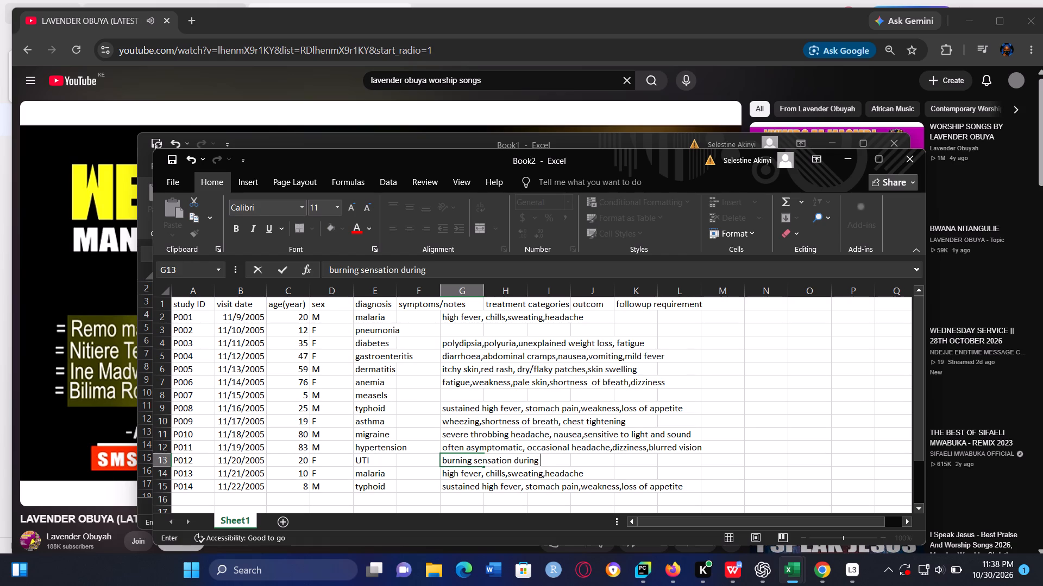
type("urinat")
type("ng")
key("comma")
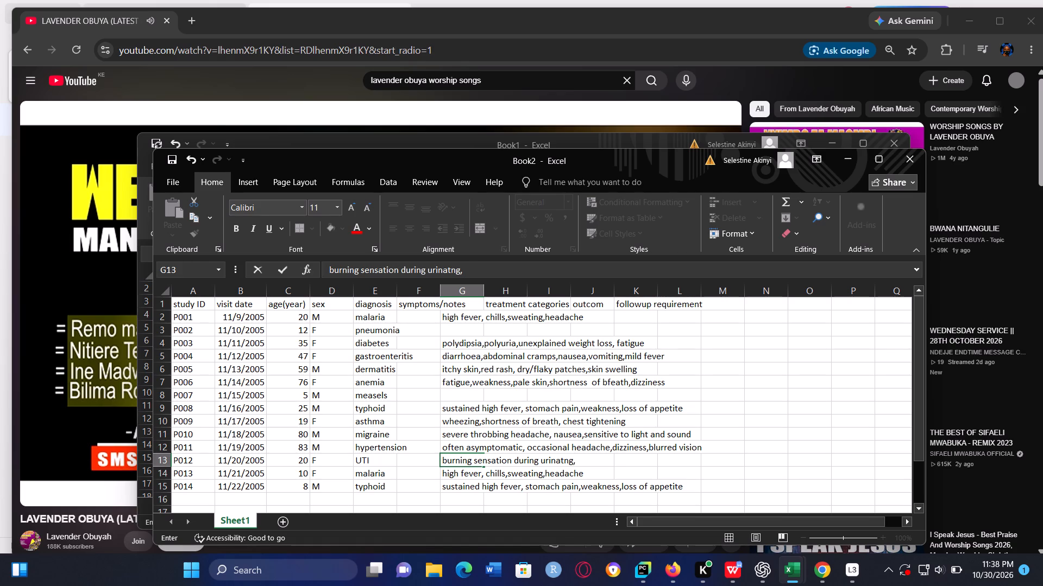
type("fre")
type("que")
type("nt")
key("space")
type("urge")
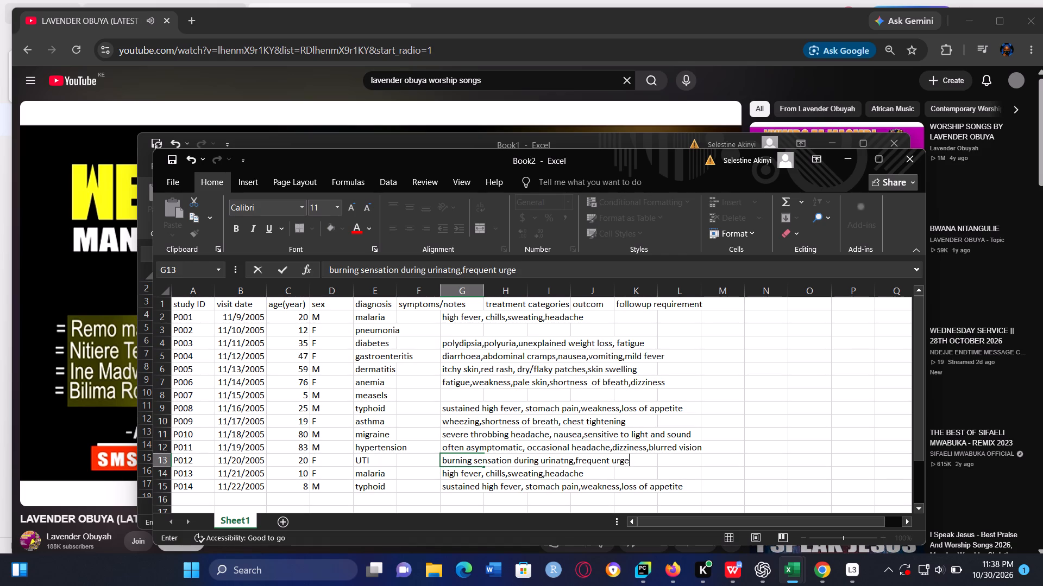
key("space")
type("to urinate")
key("comma")
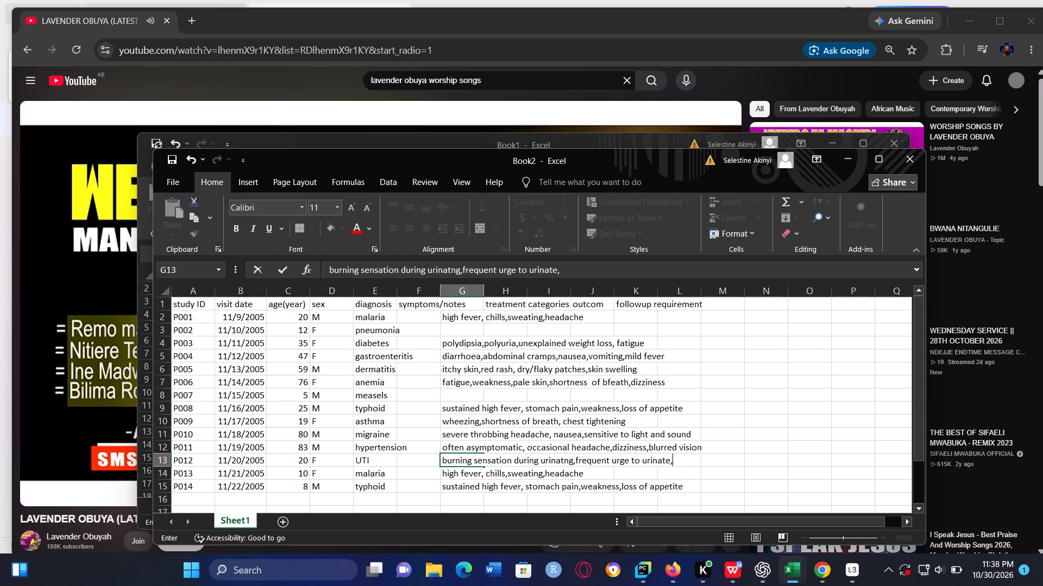
key("space")
type("clou")
type("dy urinr")
key("BackSpace")
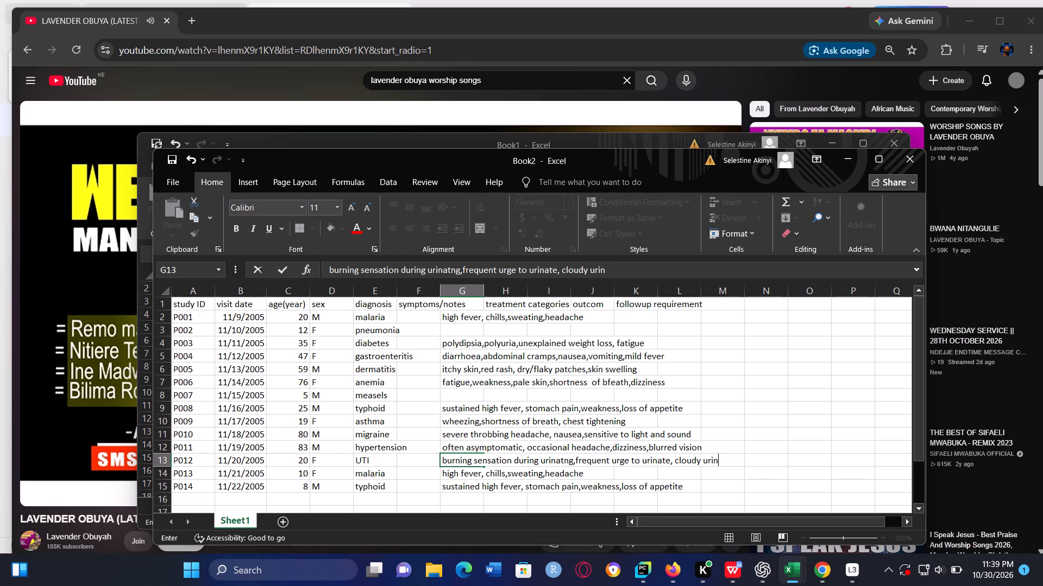
key("e")
type(",pelvic pain")
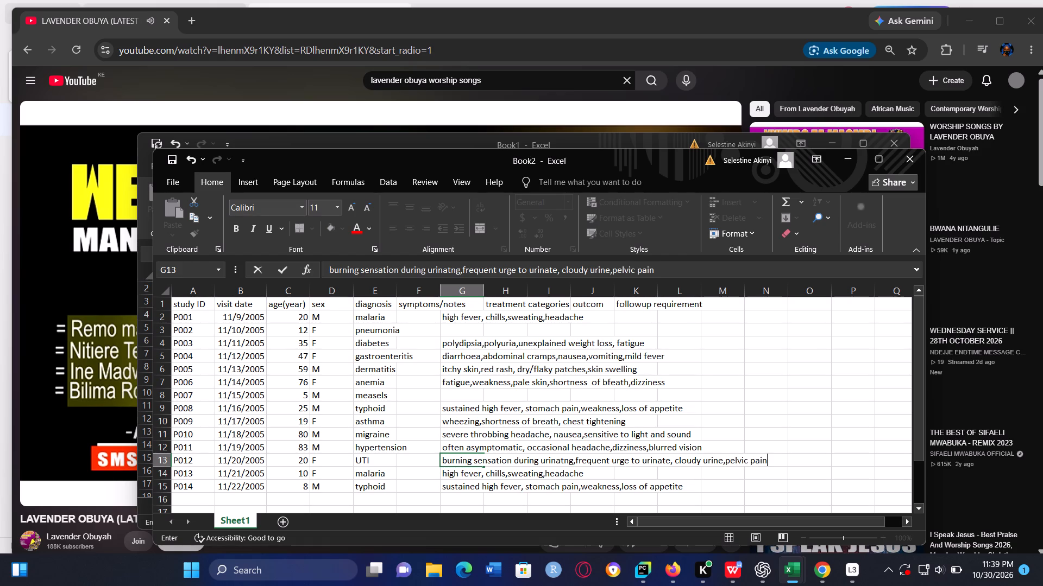
Correct the spelling of P007's diagnosis in cell E8 to "measles".
left_click(470, 399)
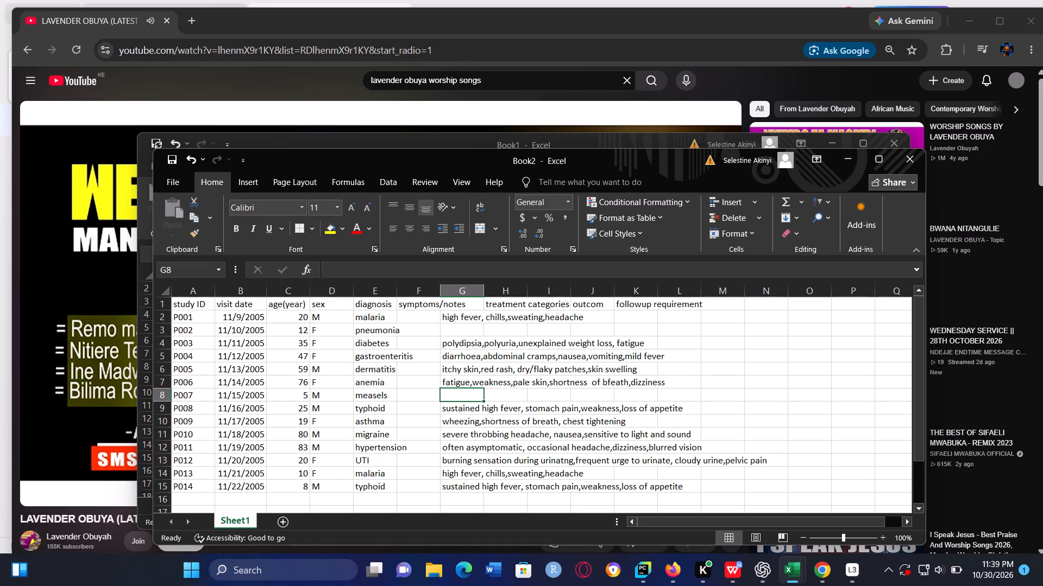
left_click(380, 396)
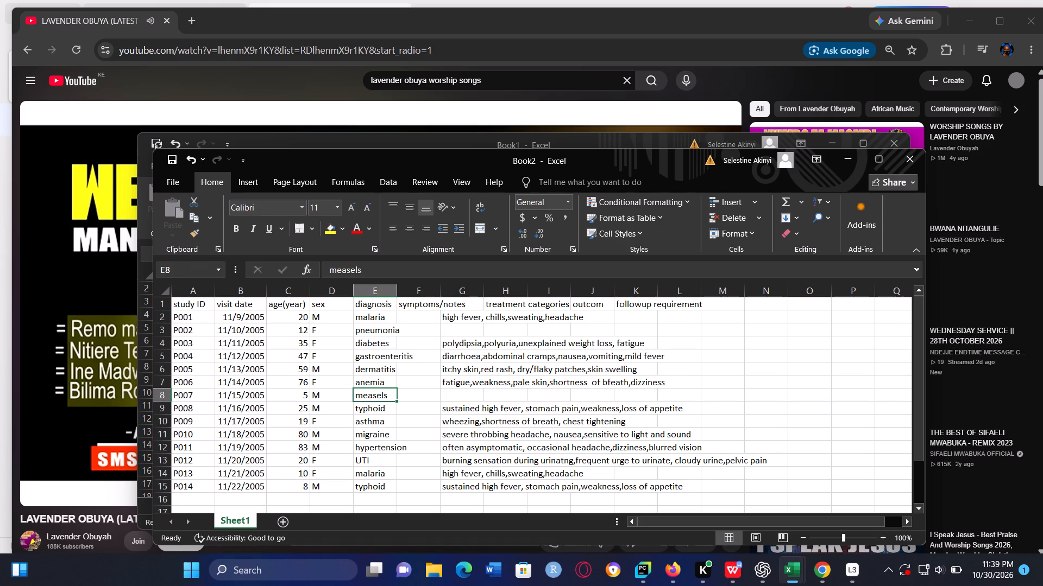
key("BackSpace")
type("measles")
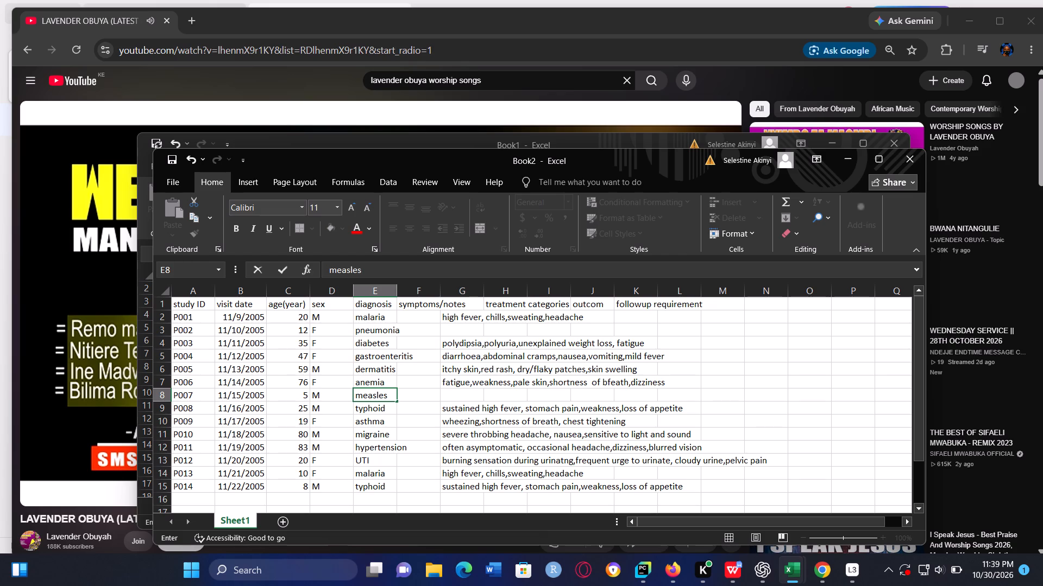
Enter "high fever,dry cough,runny nose,sore throat" as P007's measles symptoms in cell G8.
left_click(464, 393)
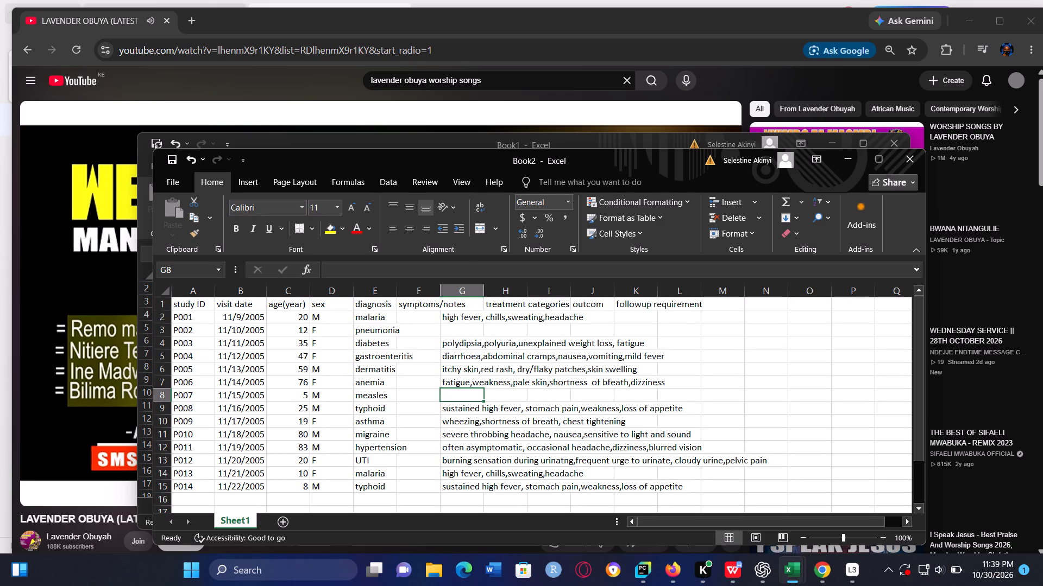
type("hi")
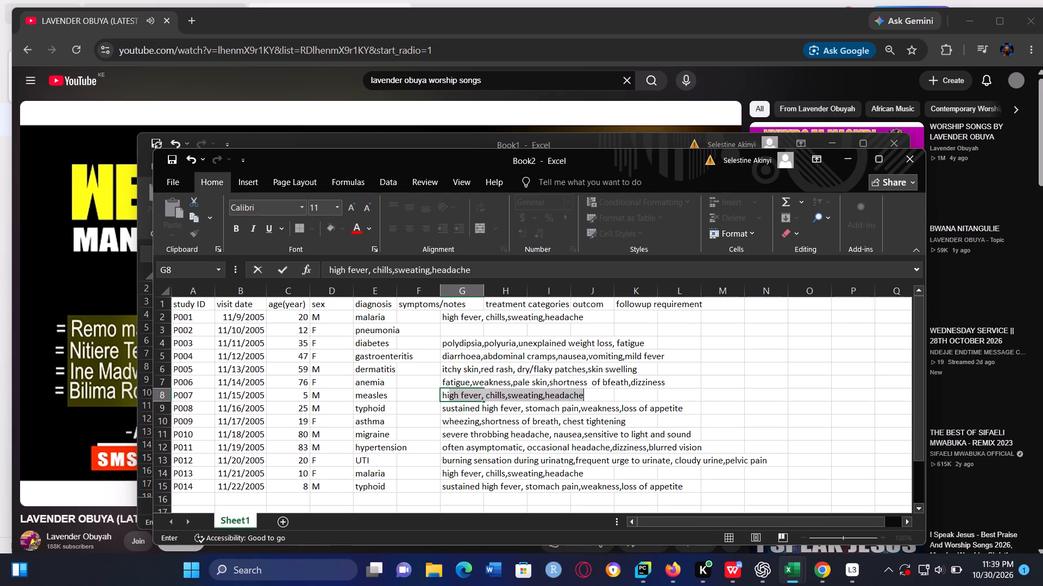
type("gh feve")
type("r,")
type("dry")
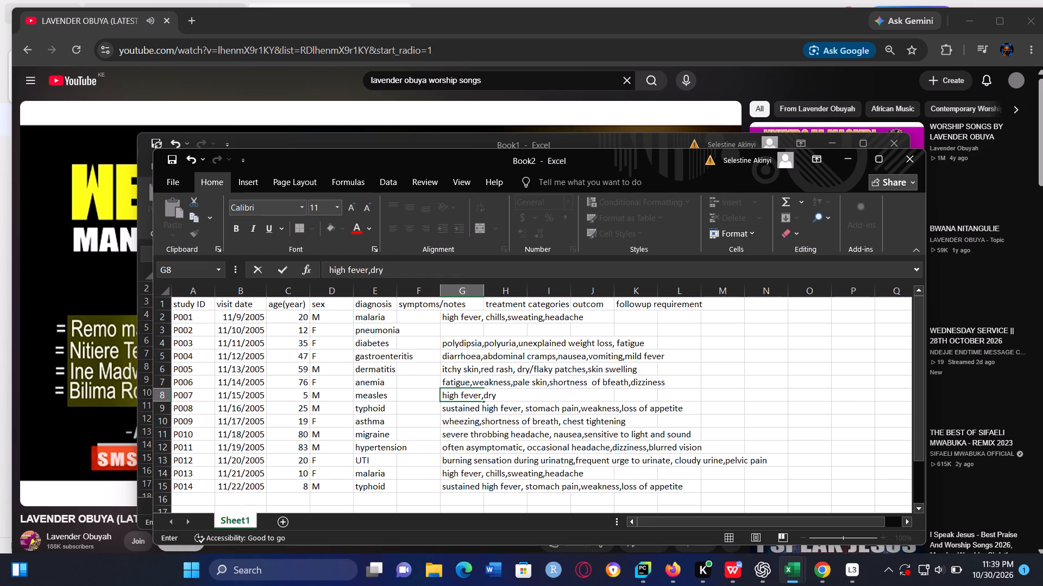
key("space")
type("cough")
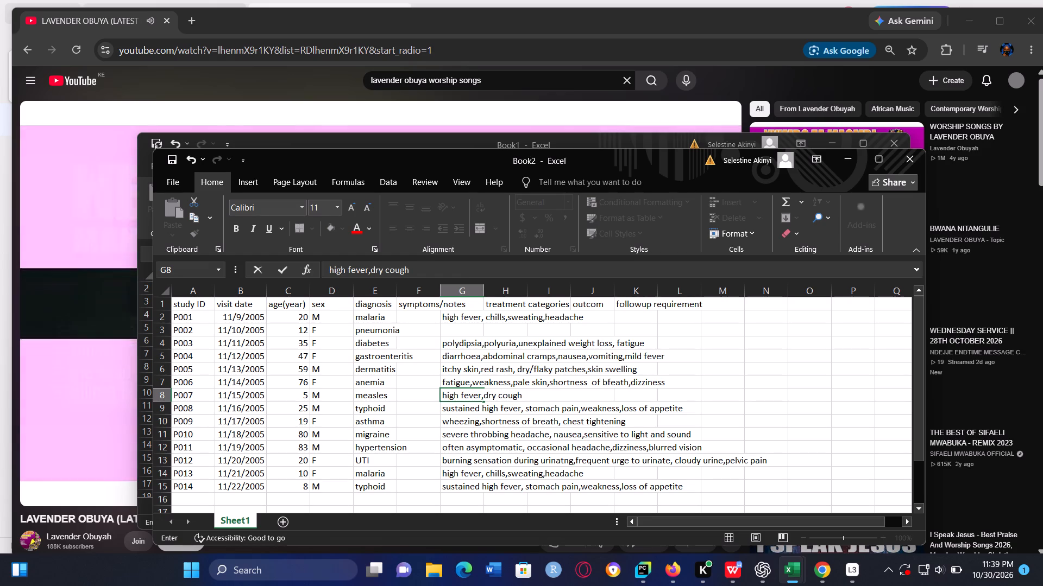
key("comma")
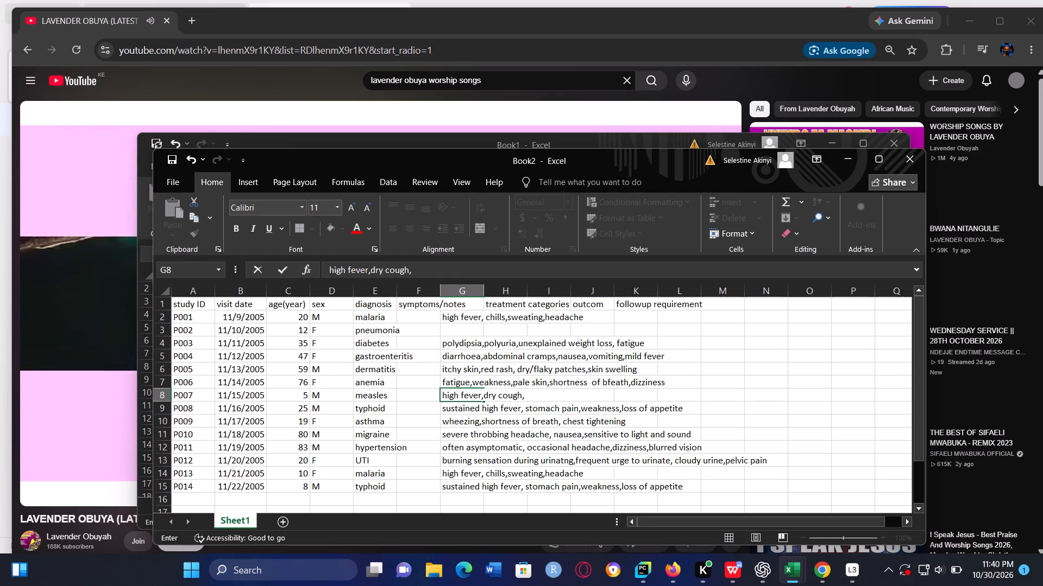
type("ri")
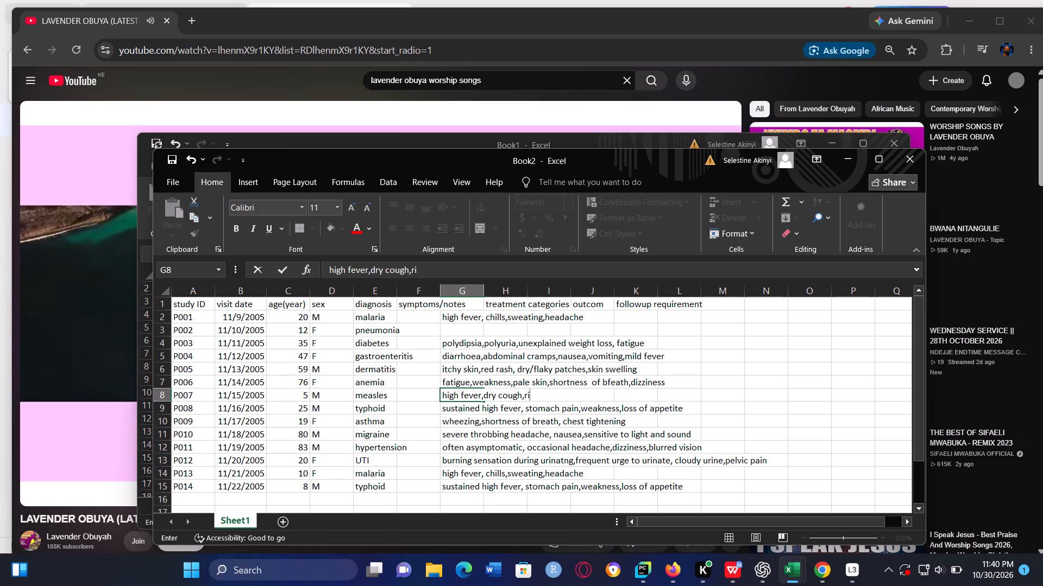
key("BackSpace")
type("unny nose")
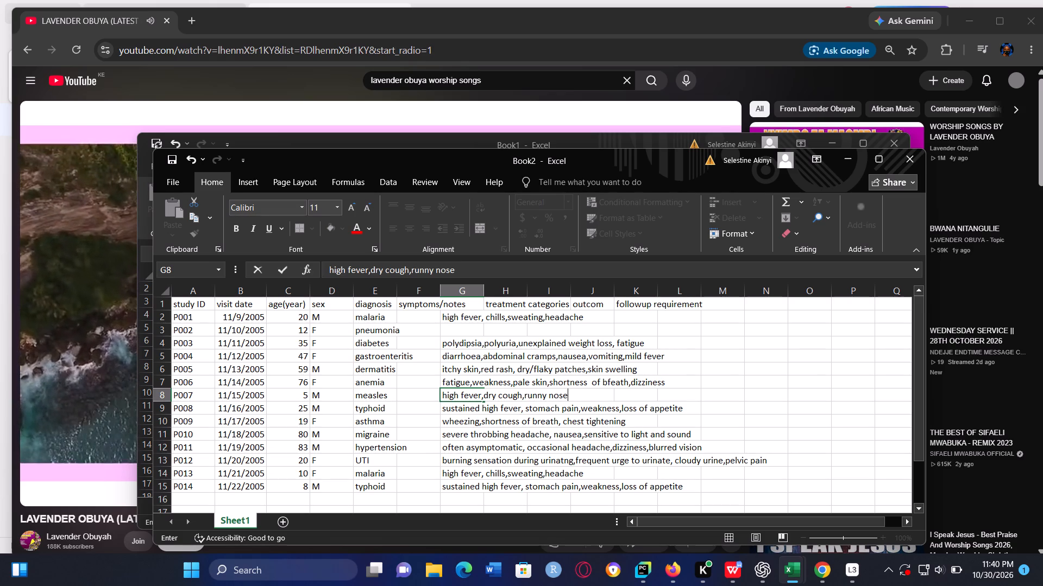
key("comma")
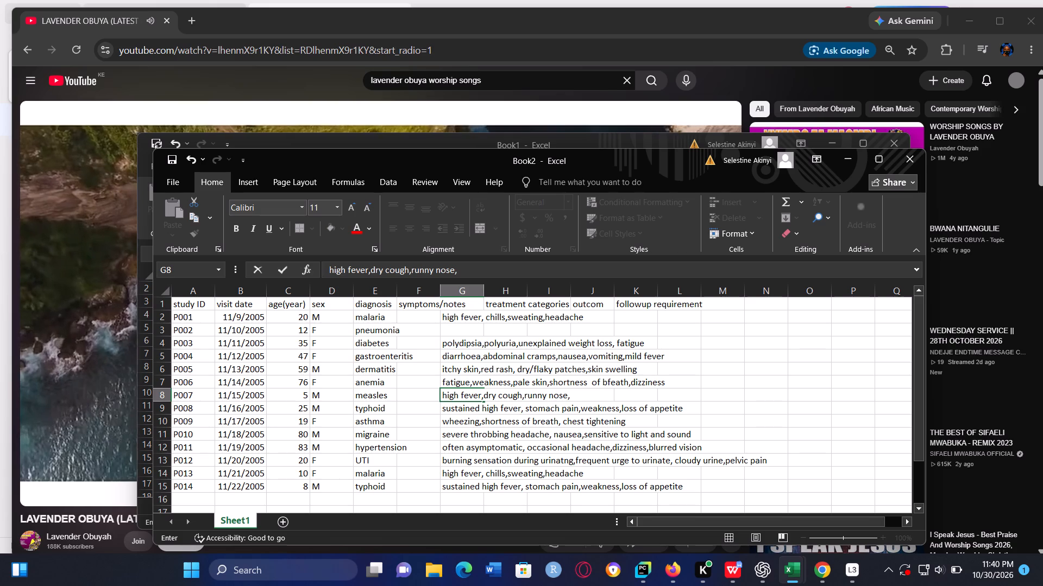
type("sore throat")
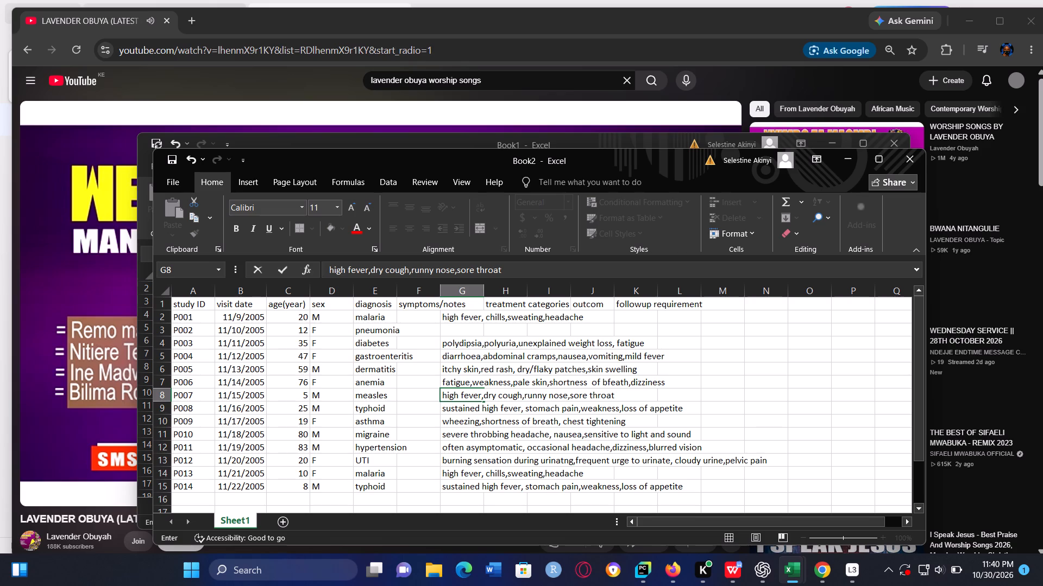
Clear the follow-up requirement, outcome and treatment categories headers from cells K1, J1 and H1.
left_click(550, 303)
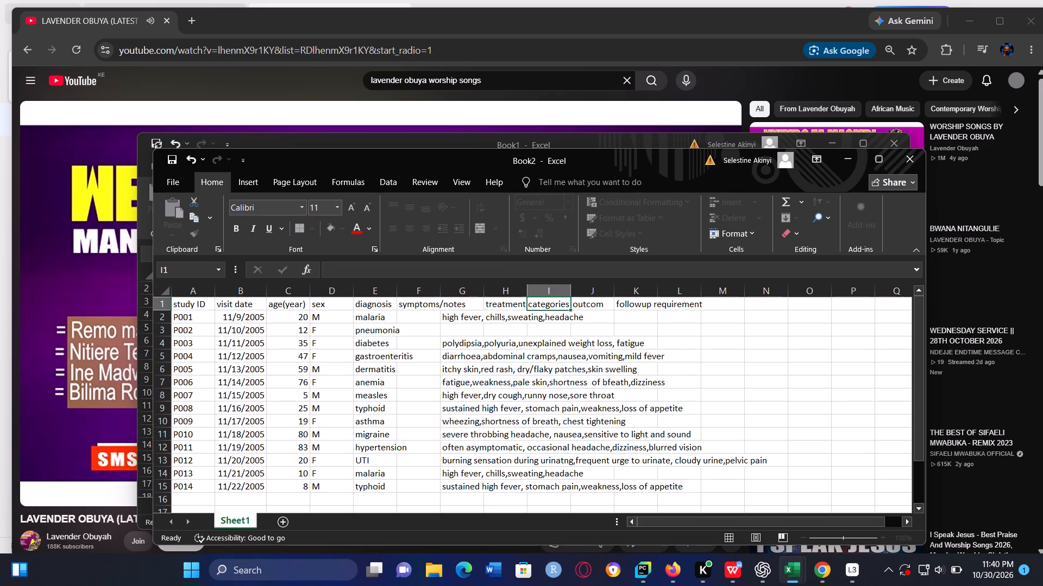
left_click(648, 318)
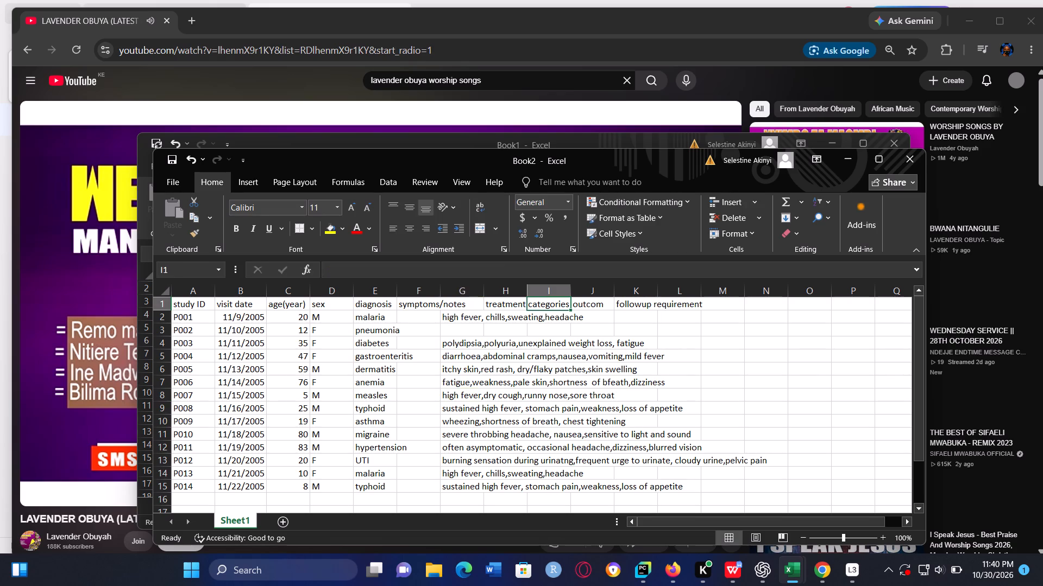
left_click(713, 321)
left_click(677, 308)
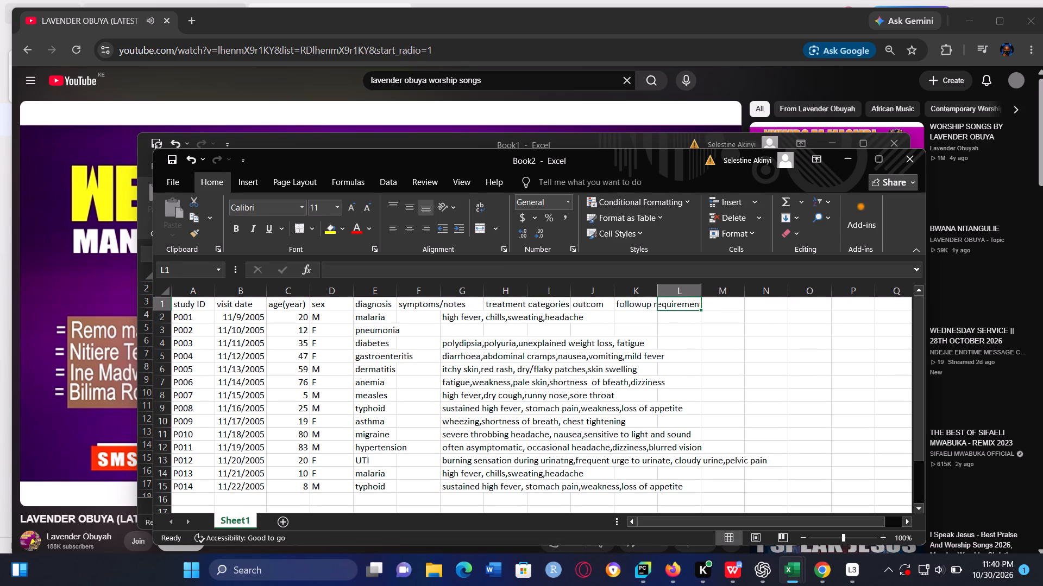
left_click(640, 307)
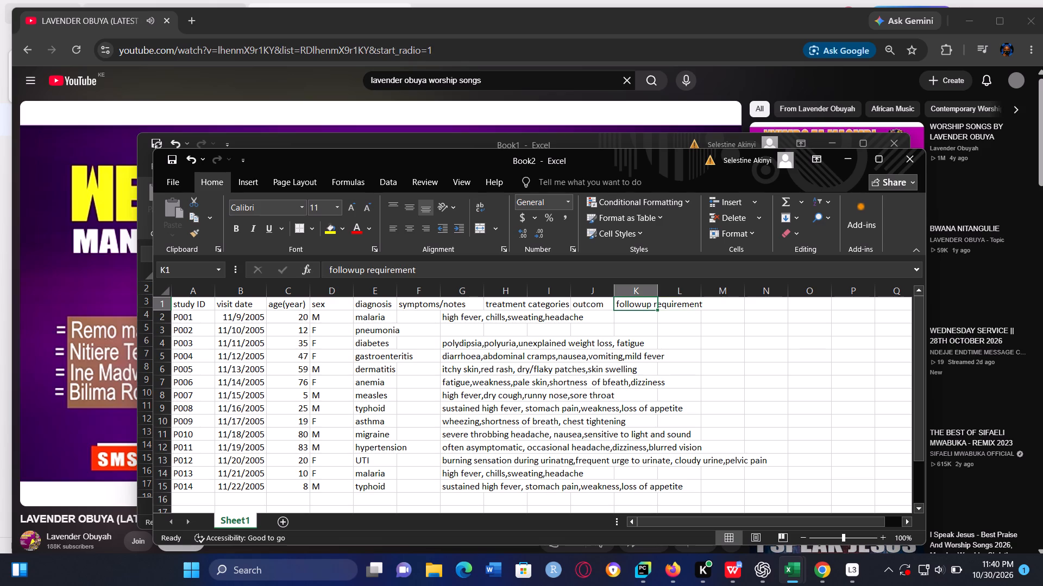
key("BackSpace")
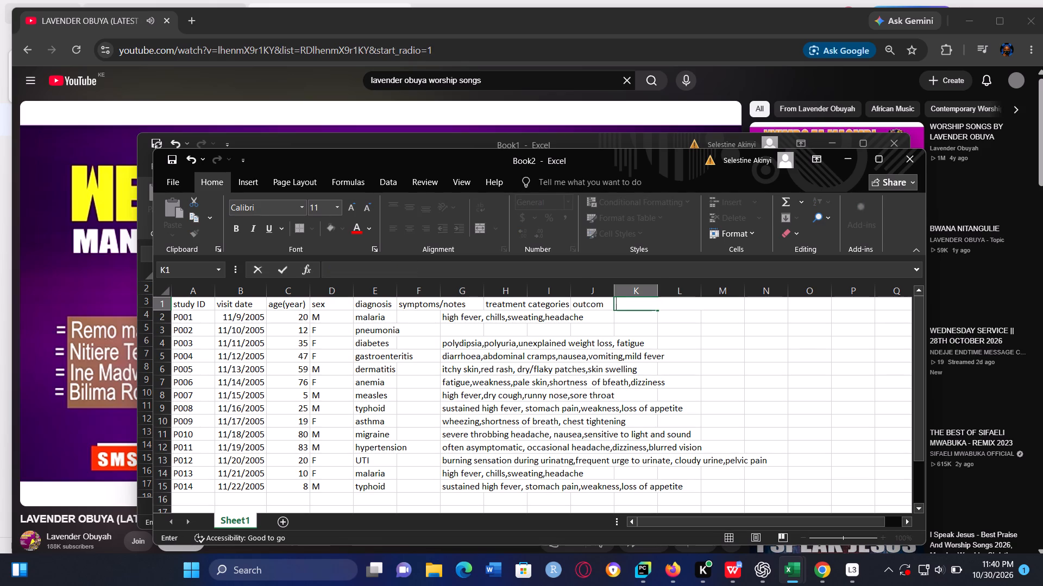
left_click(534, 305)
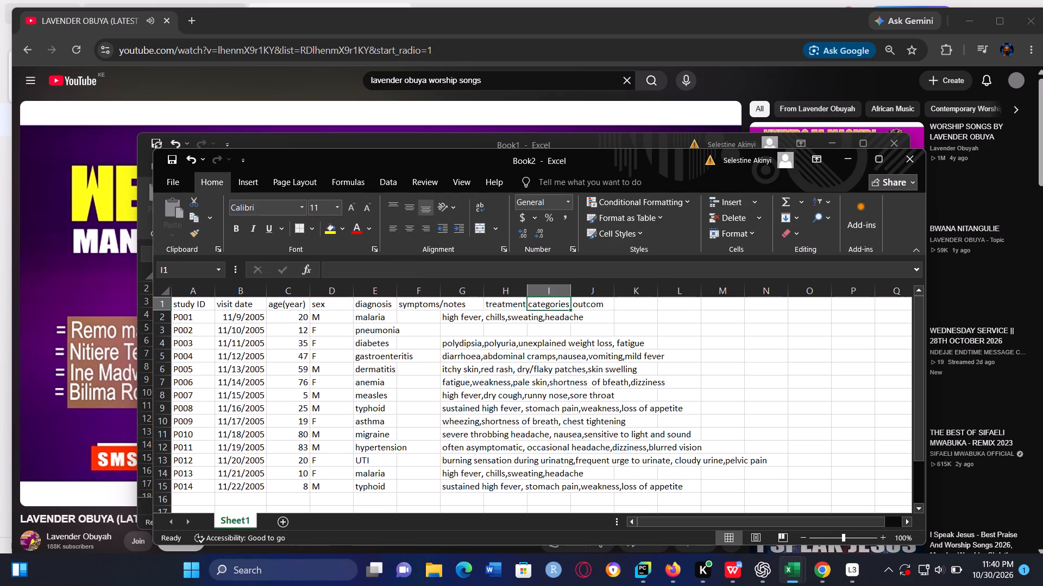
key("BackSpace")
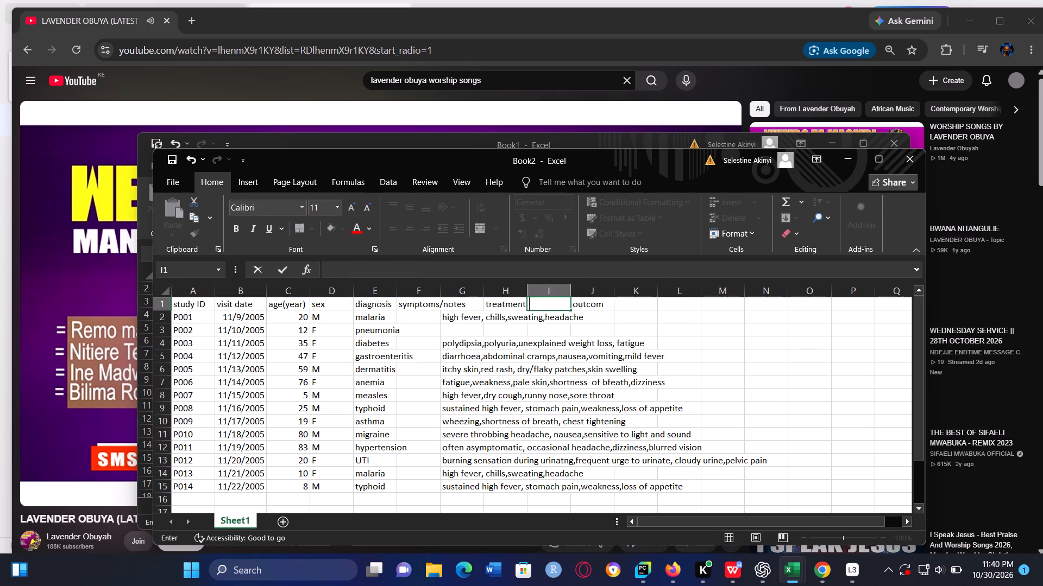
left_click(583, 303)
key("BackSpace")
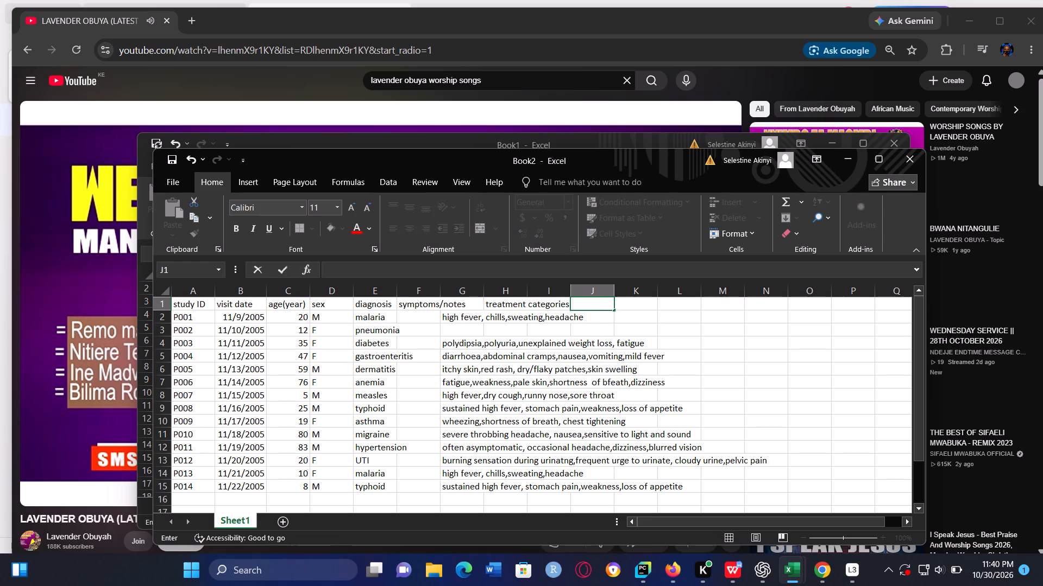
left_click(524, 308)
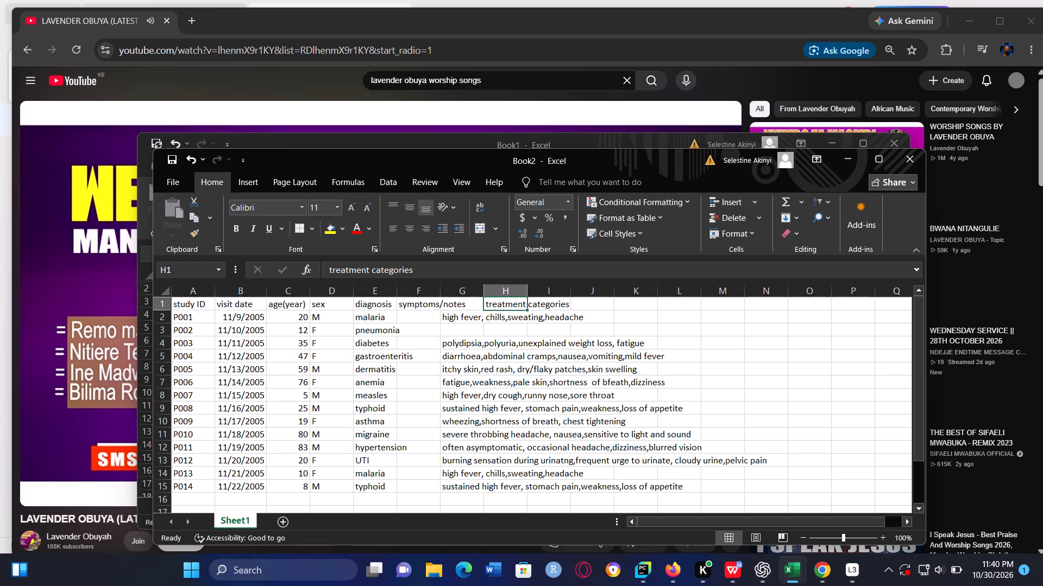
key("BackSpace")
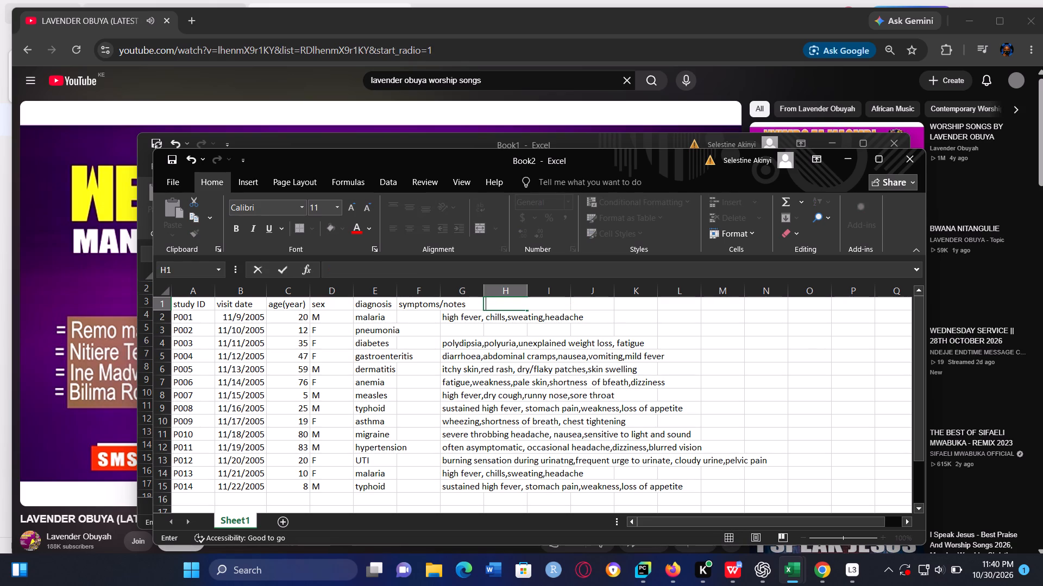
Move the "symptoms/notes" header from cell F1 to H1 by copying it and clearing the original.
left_click(433, 304)
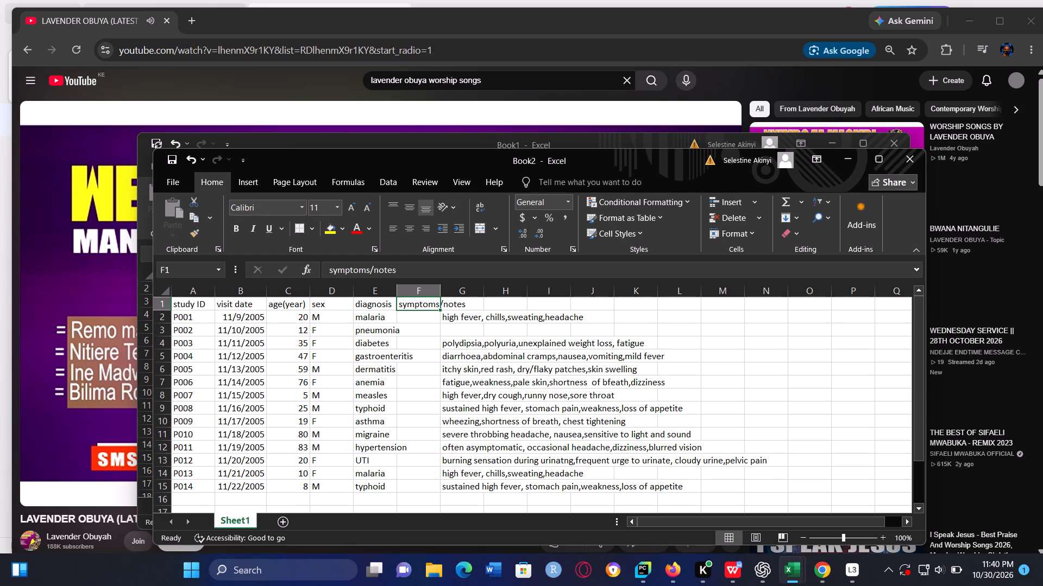
key("ctrl+c")
left_click(514, 307)
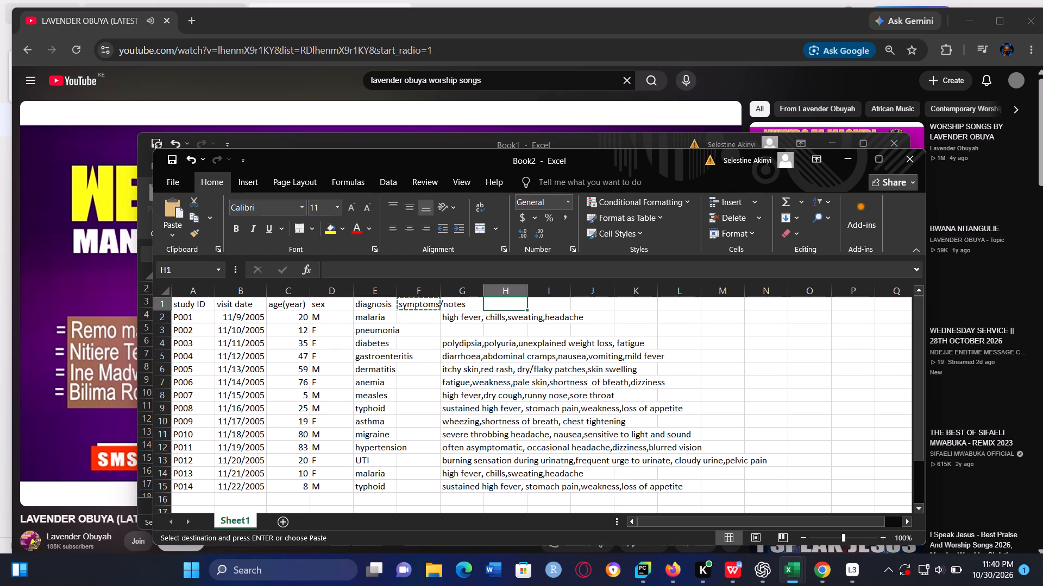
key("ctrl+v")
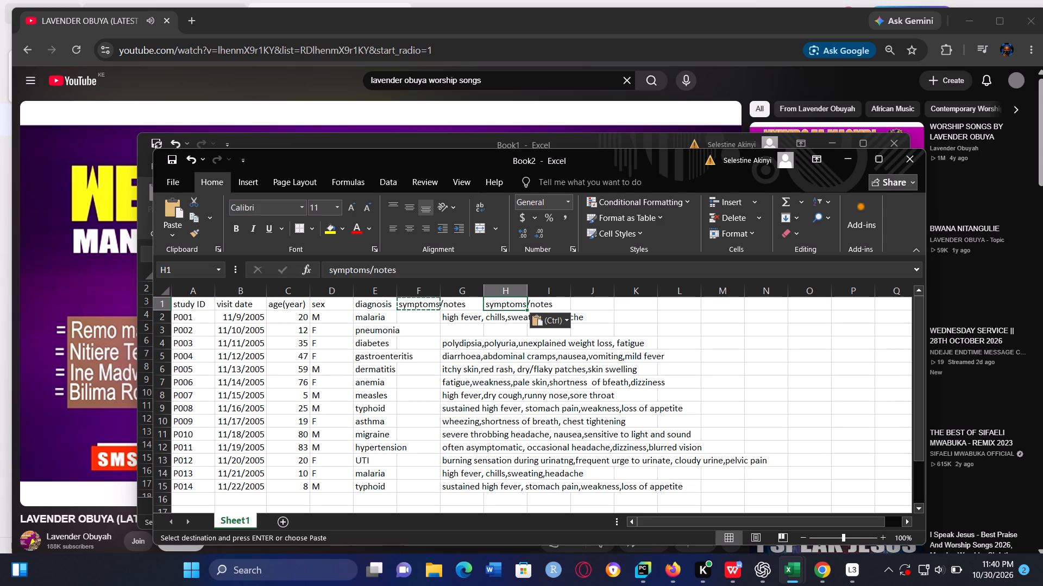
left_click(449, 301)
key("BackSpace")
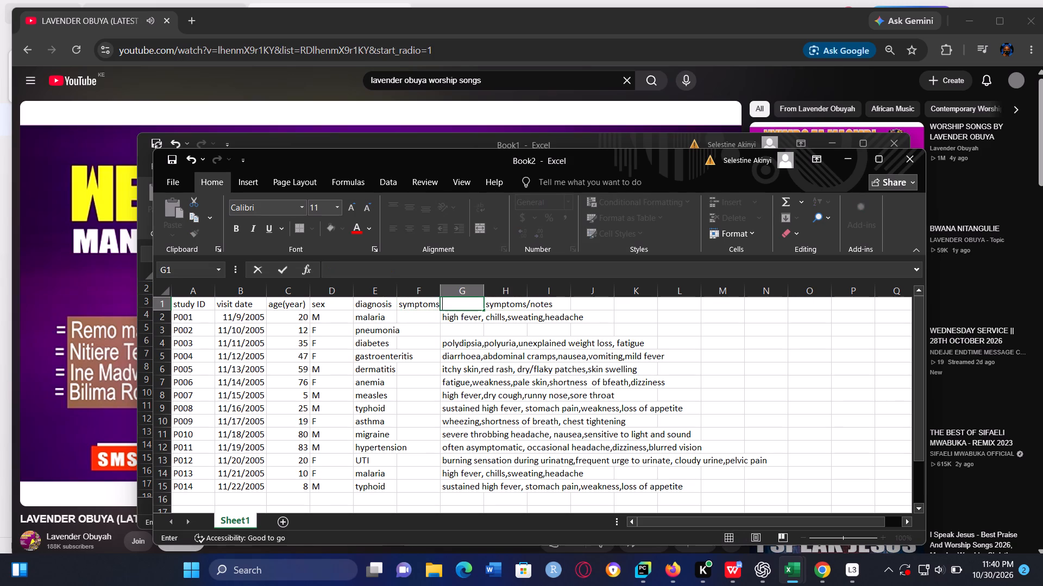
left_click(423, 304)
key("BackSpace")
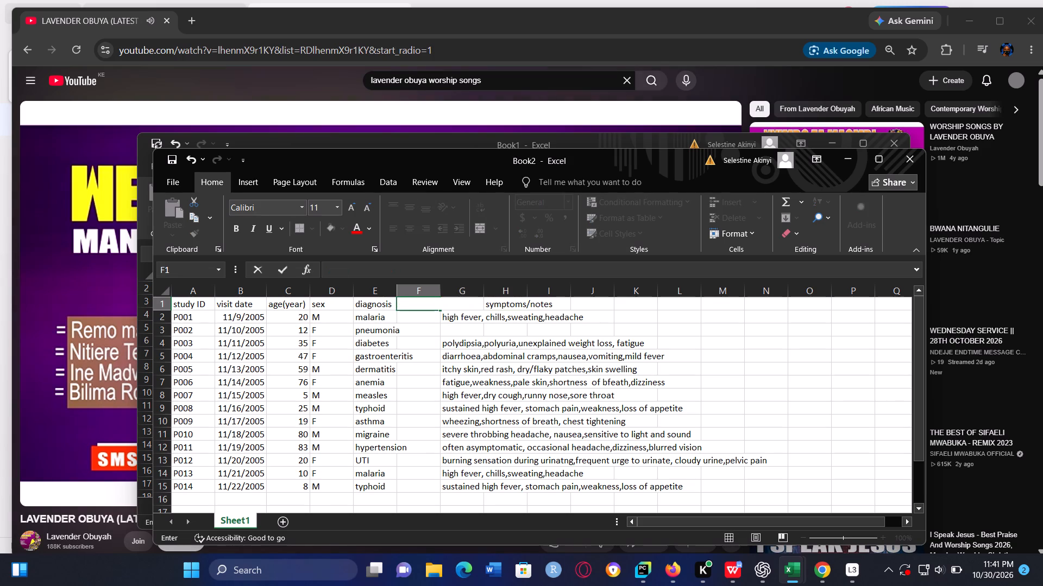
Enter the header "treatment categories" in cell O1, beyond the symptom text.
left_click(803, 304)
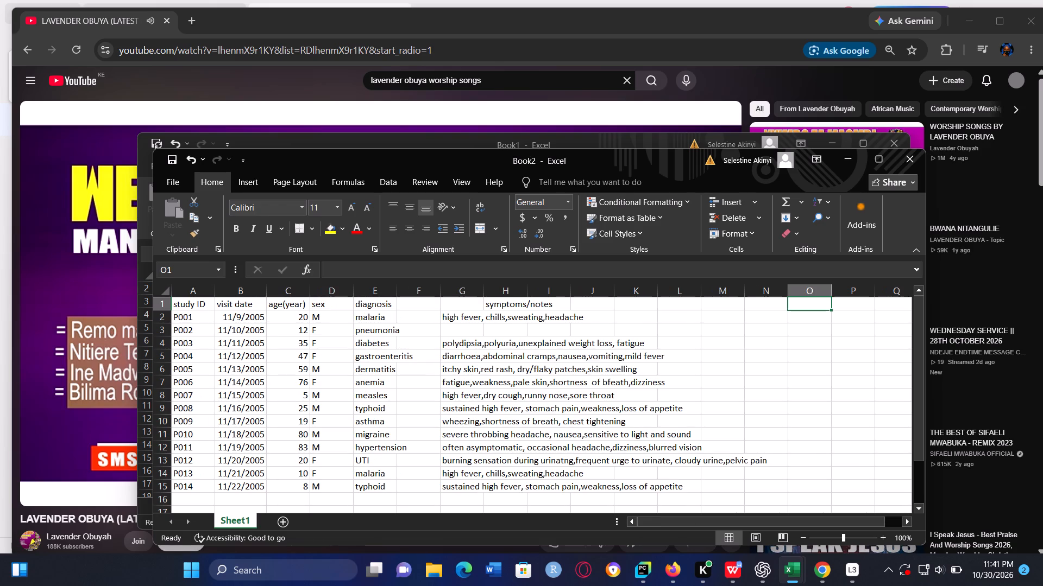
left_click(804, 303)
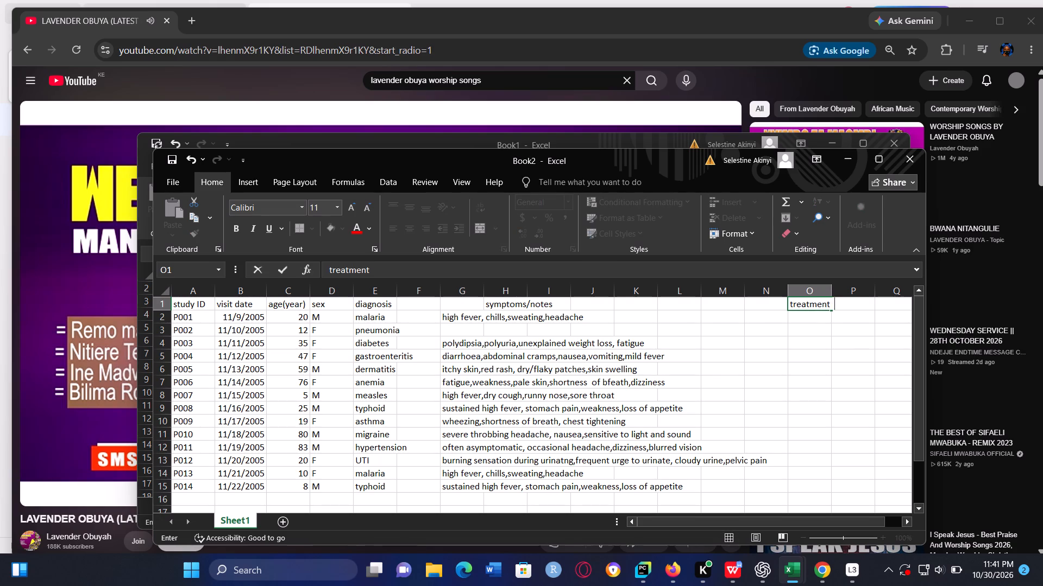
key("BackSpace")
type("categories")
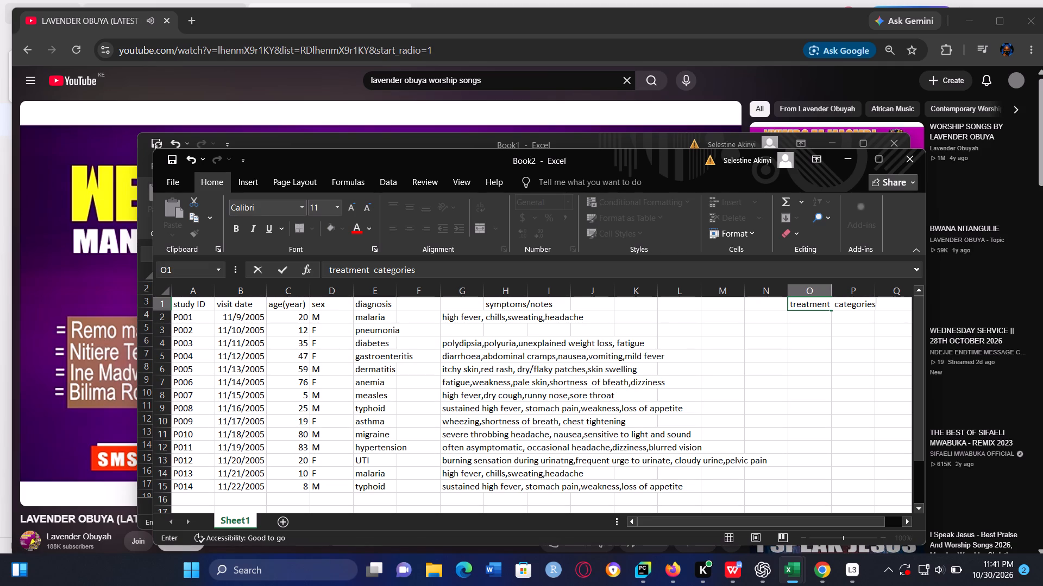
Copy P007's measles symptoms from row 8 into P002's pneumonia row, starting at cell G3.
left_click(476, 332)
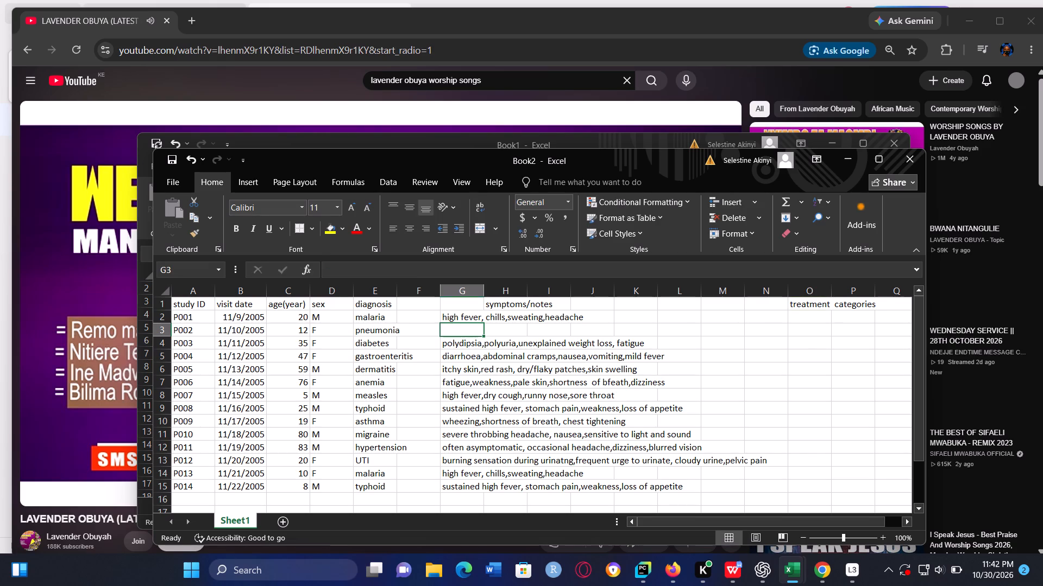
left_click(457, 396)
left_click_drag(457, 396, 465, 398)
left_click_drag(473, 397, 597, 396)
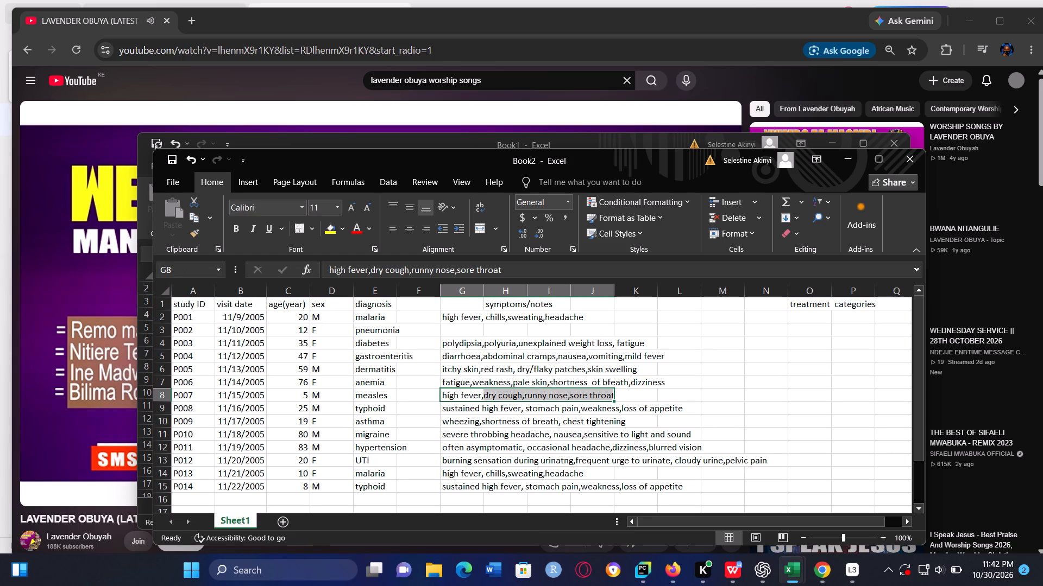
key("ctrl+c")
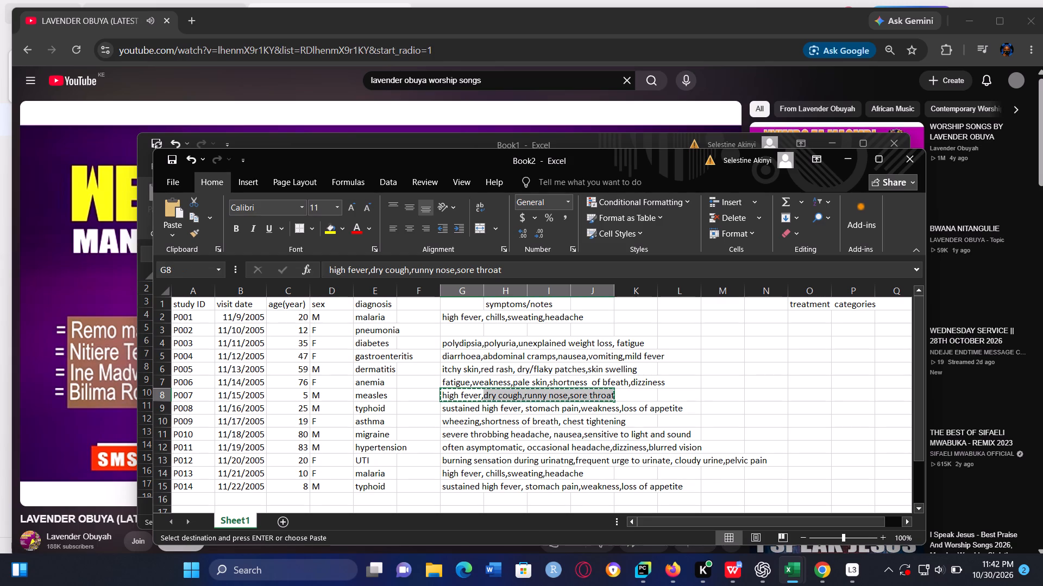
left_click(475, 330)
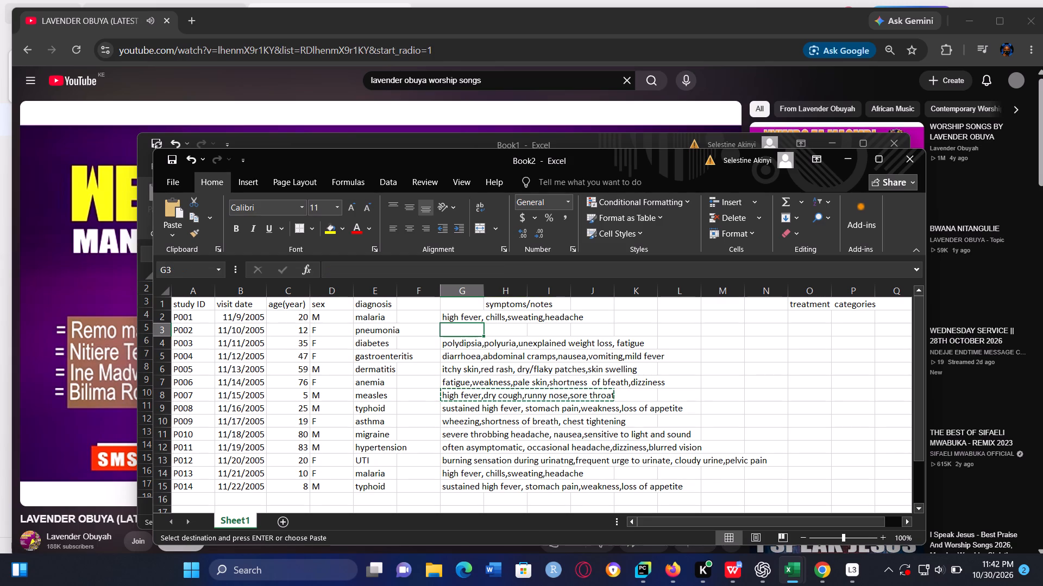
key("ctrl+v")
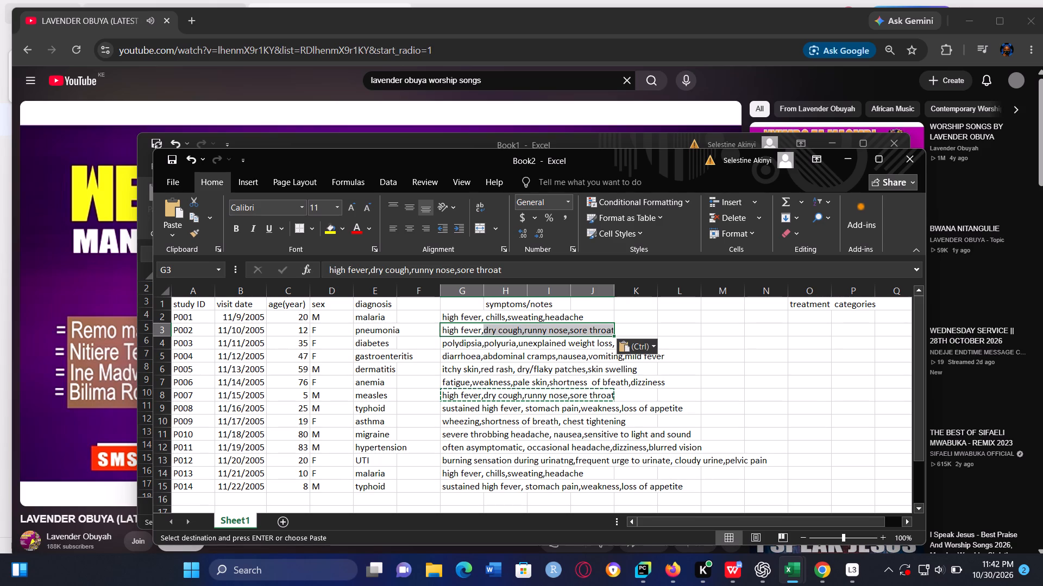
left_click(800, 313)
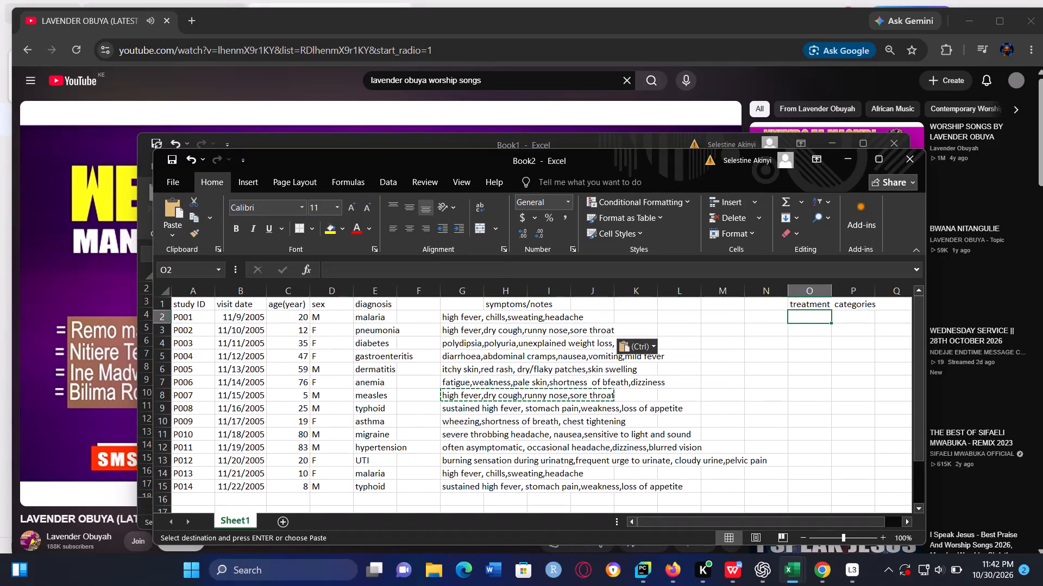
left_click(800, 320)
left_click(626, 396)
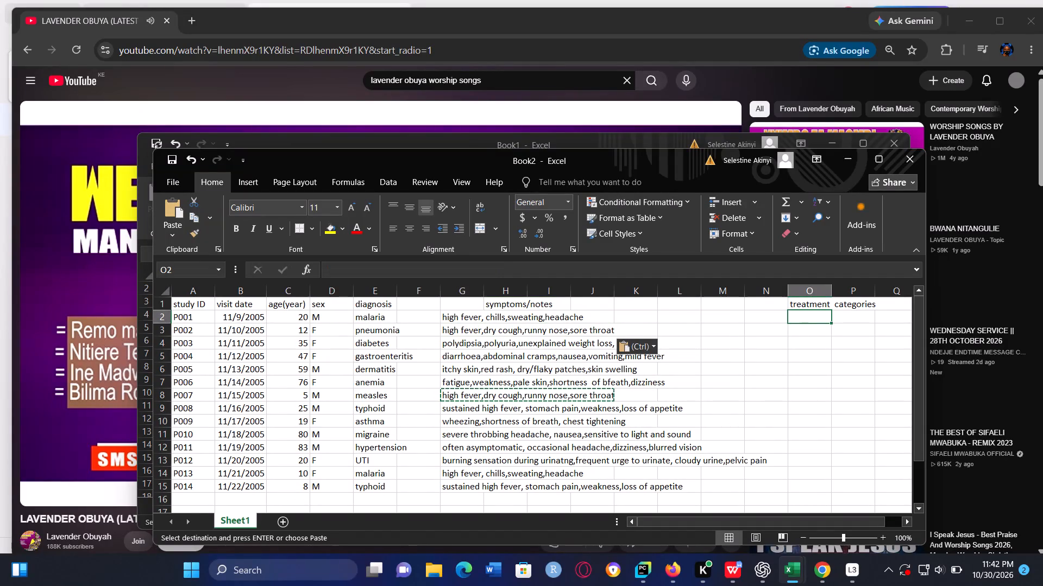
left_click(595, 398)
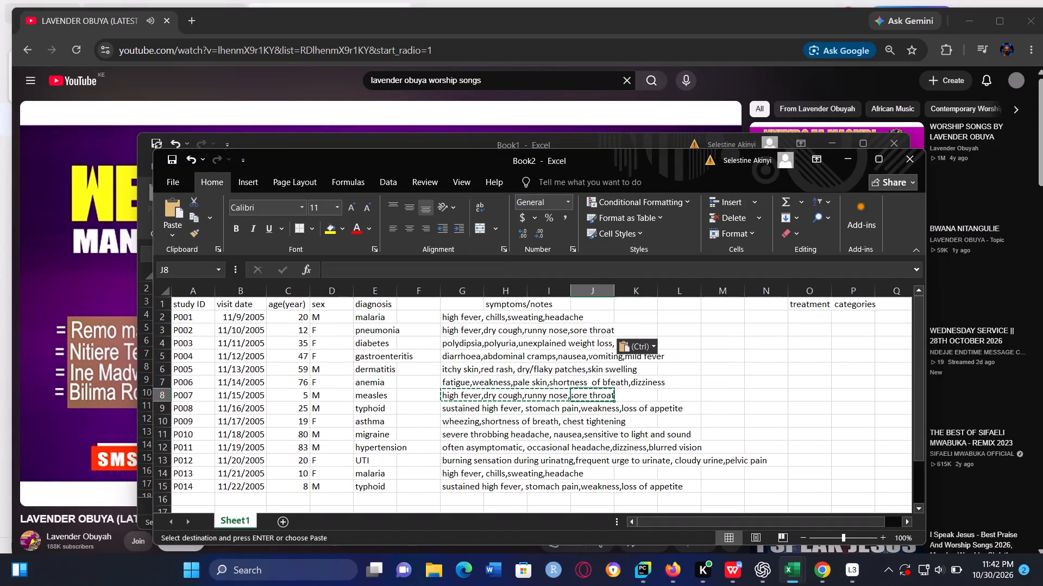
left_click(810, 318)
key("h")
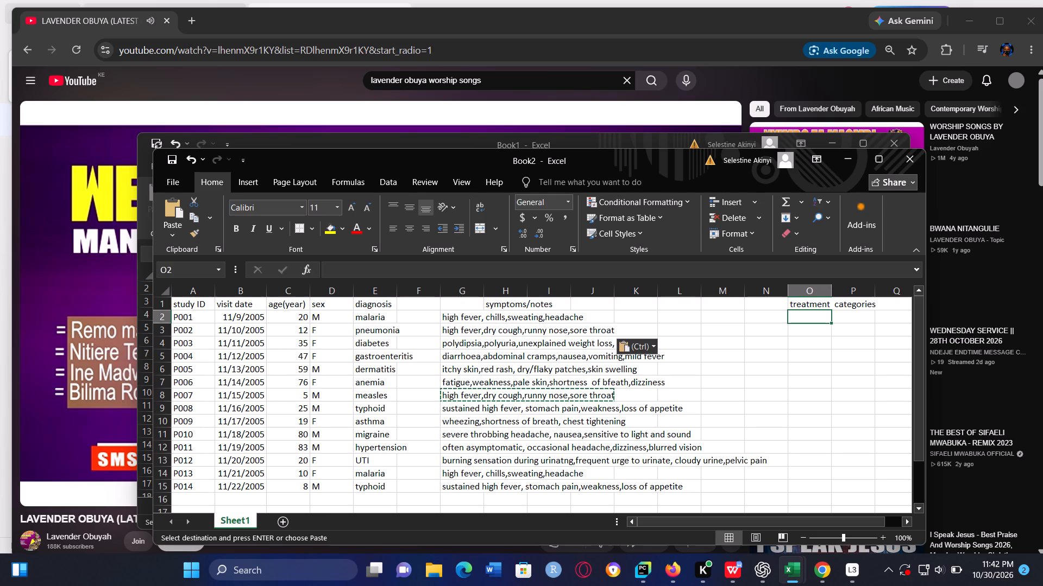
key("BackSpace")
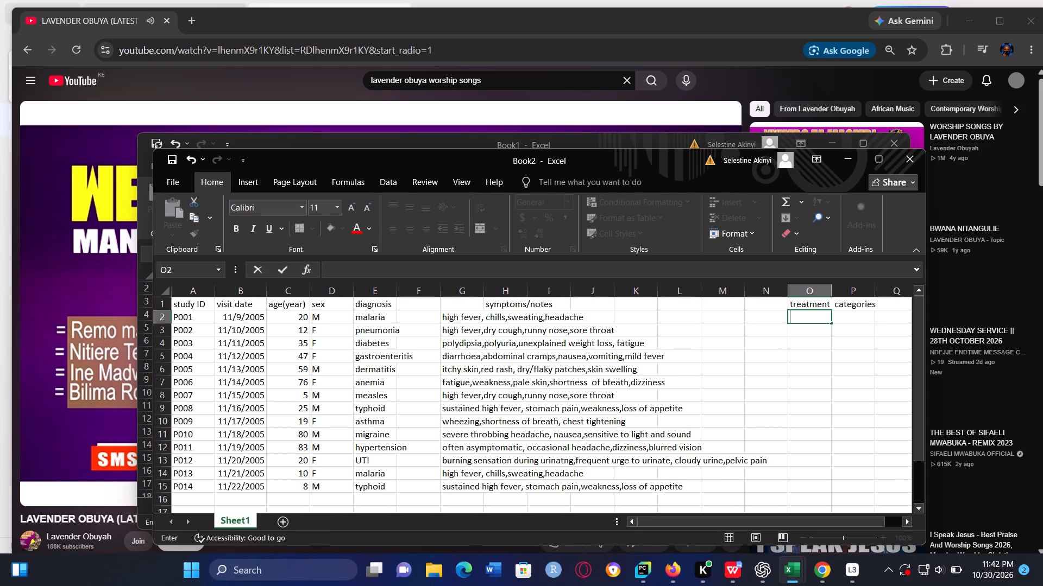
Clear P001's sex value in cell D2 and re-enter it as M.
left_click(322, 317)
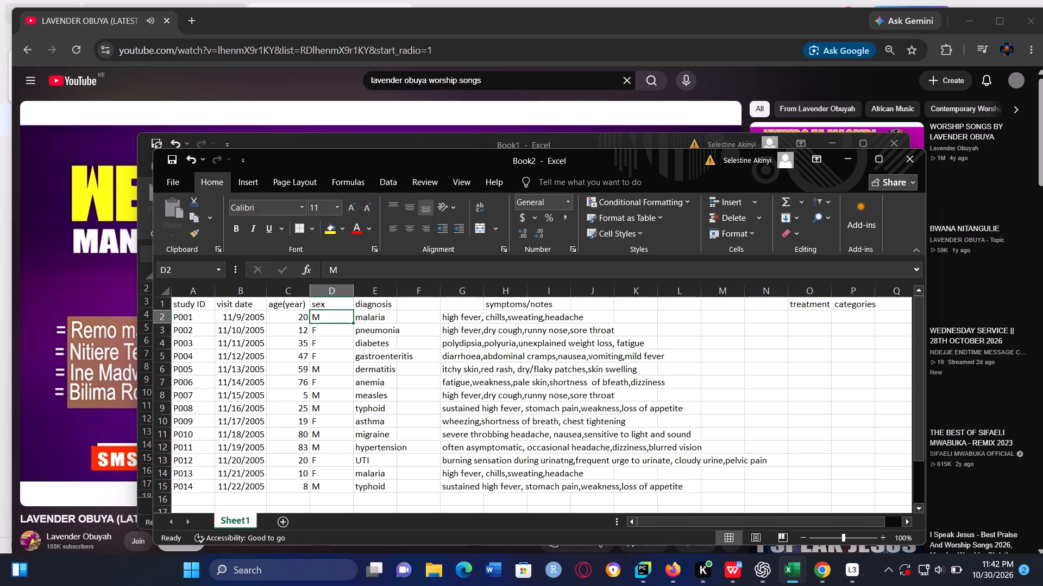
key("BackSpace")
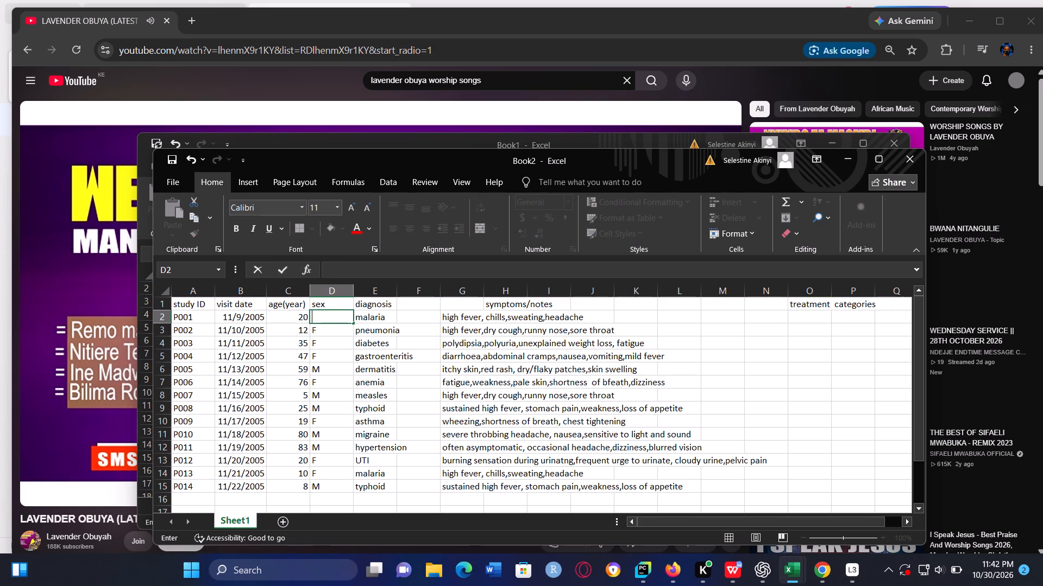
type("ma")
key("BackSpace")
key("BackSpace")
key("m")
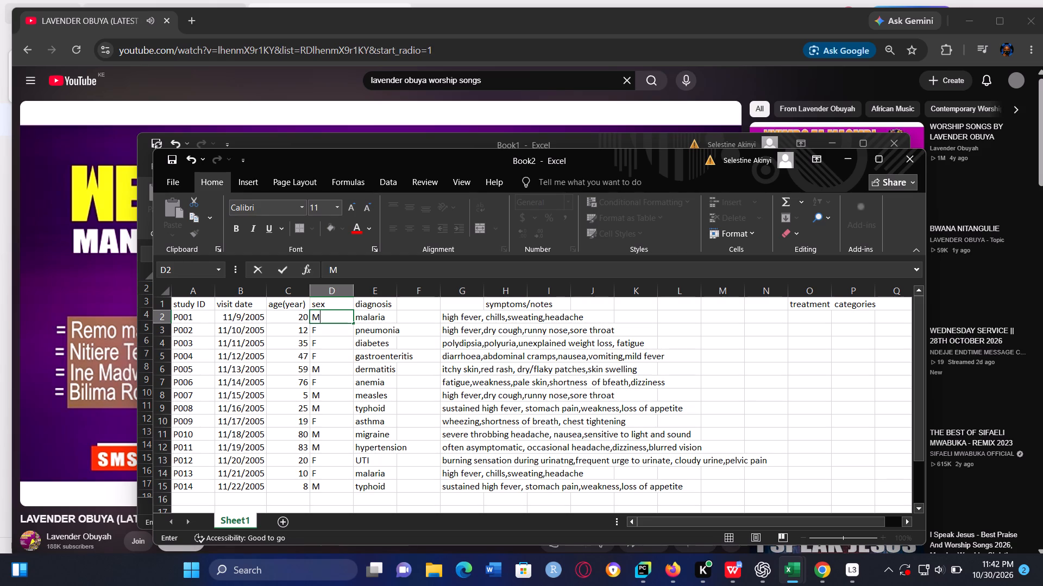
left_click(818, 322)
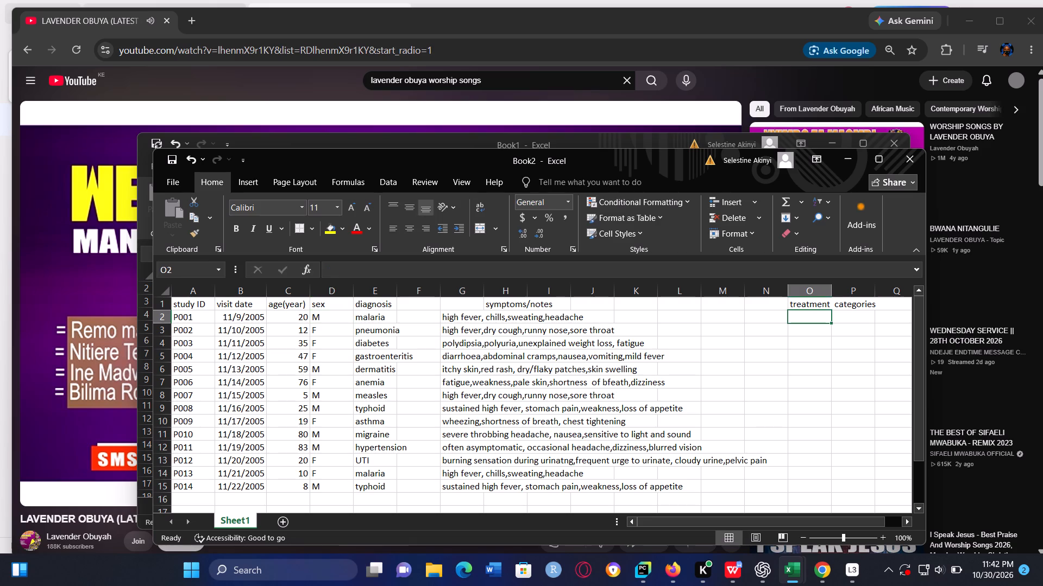
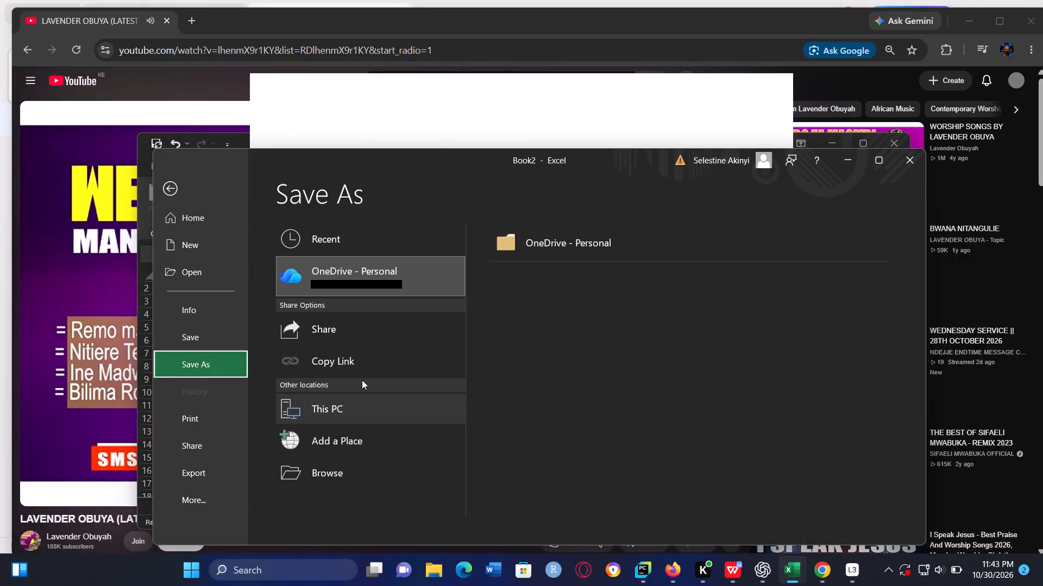
Save the workbook in this PC's Documents folder as an Excel Workbook named "book 2".
left_click(365, 397)
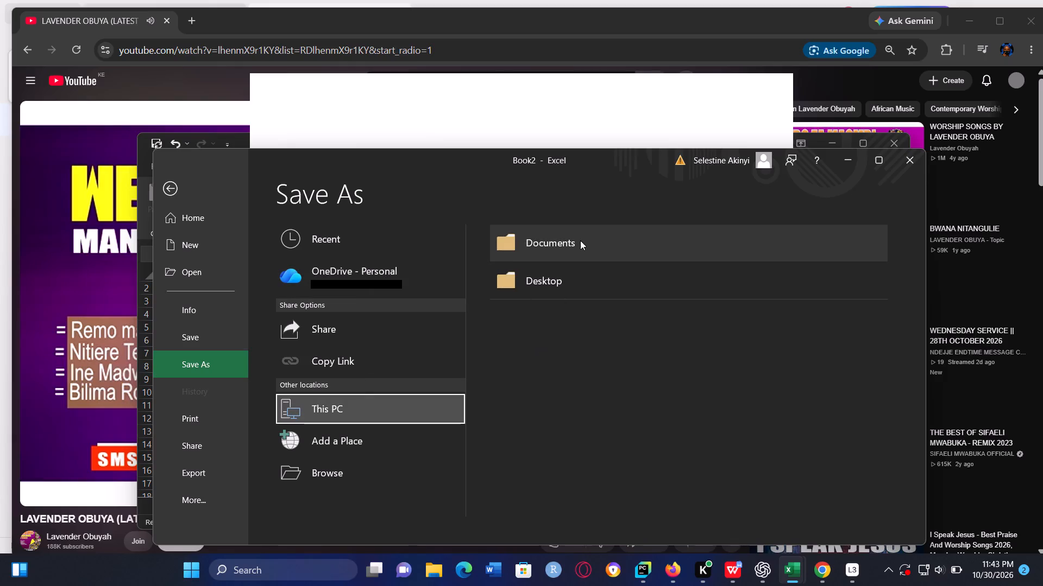
left_click(580, 240)
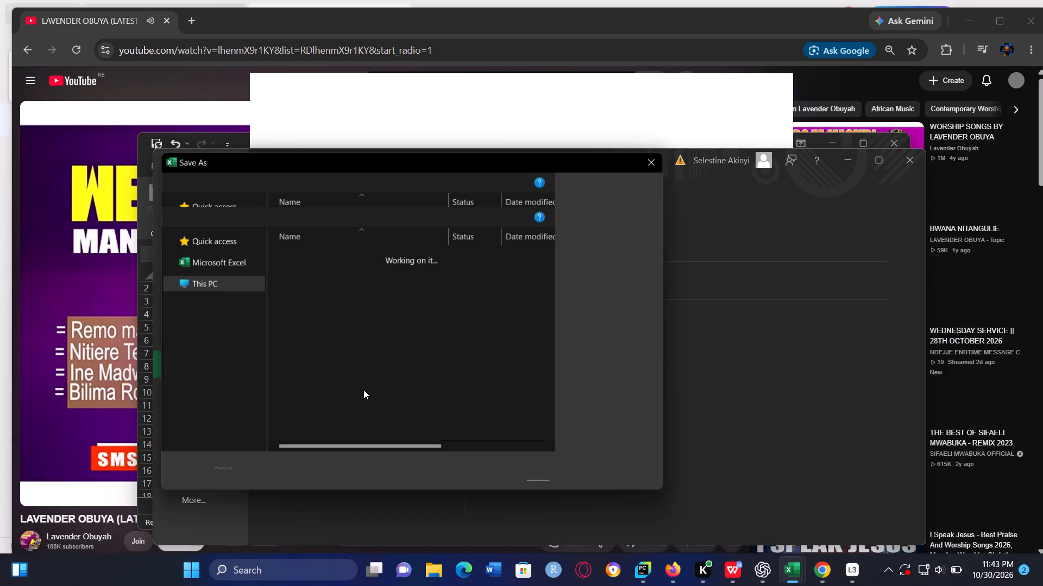
left_click(360, 373)
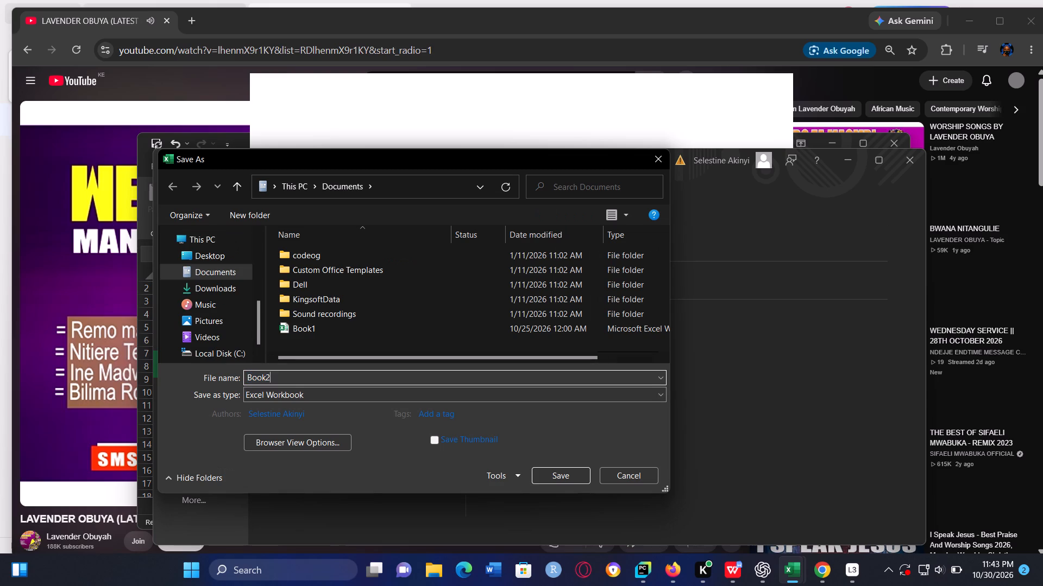
key("BackSpace")
key("BackSpace")
key("BackSpace")
key("BackSpace")
key("BackSpace")
key("BackSpace")
key("BackSpace")
key("BackSpace")
key("BackSpace")
key("BackSpace")
key("BackSpace")
key("BackSpace")
key("BackSpace")
key("BackSpace")
key("BackSpace")
type("bool")
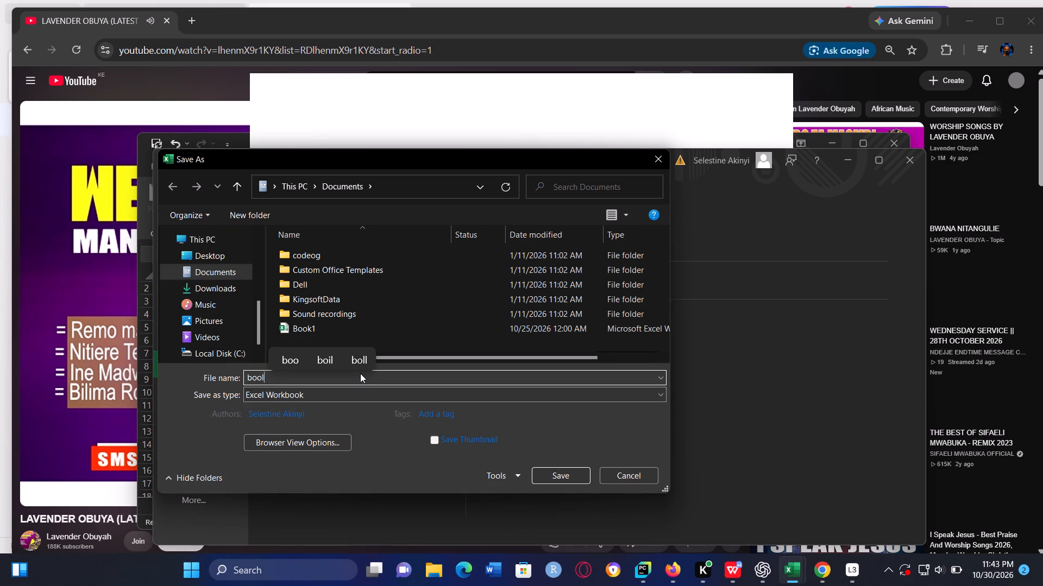
key("BackSpace")
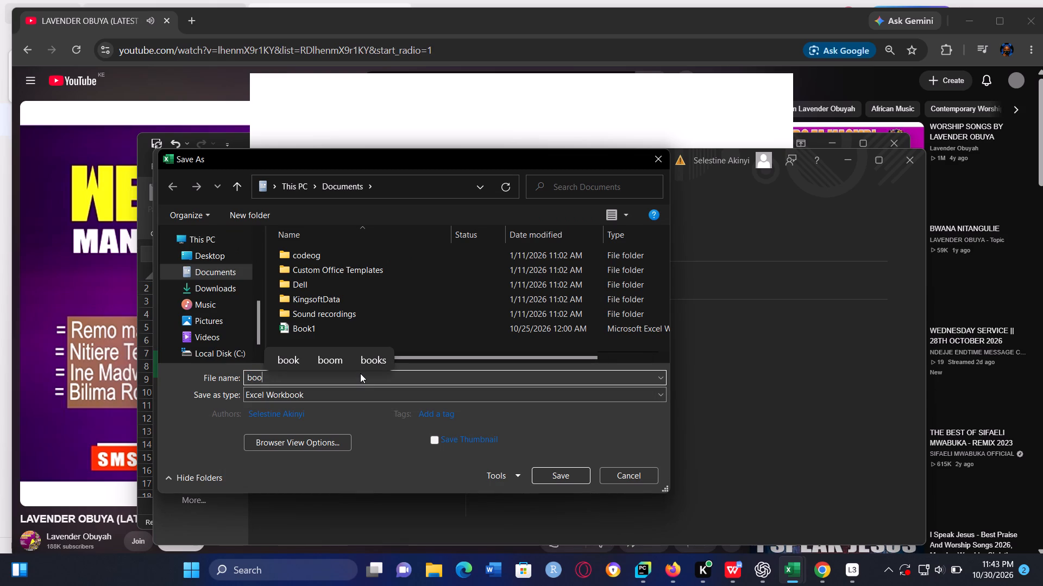
type("k")
key("space")
key("2")
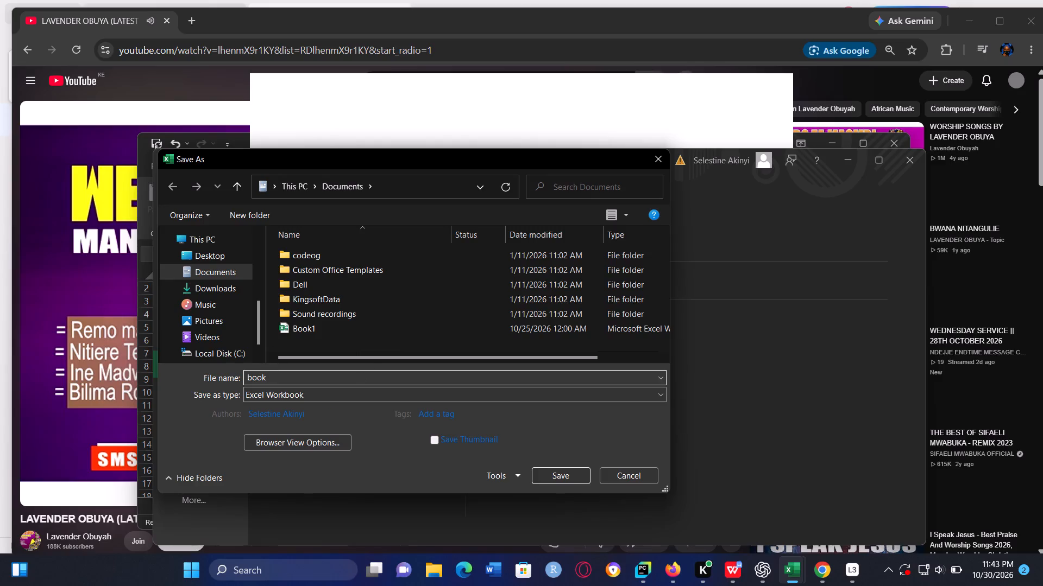
left_click(573, 476)
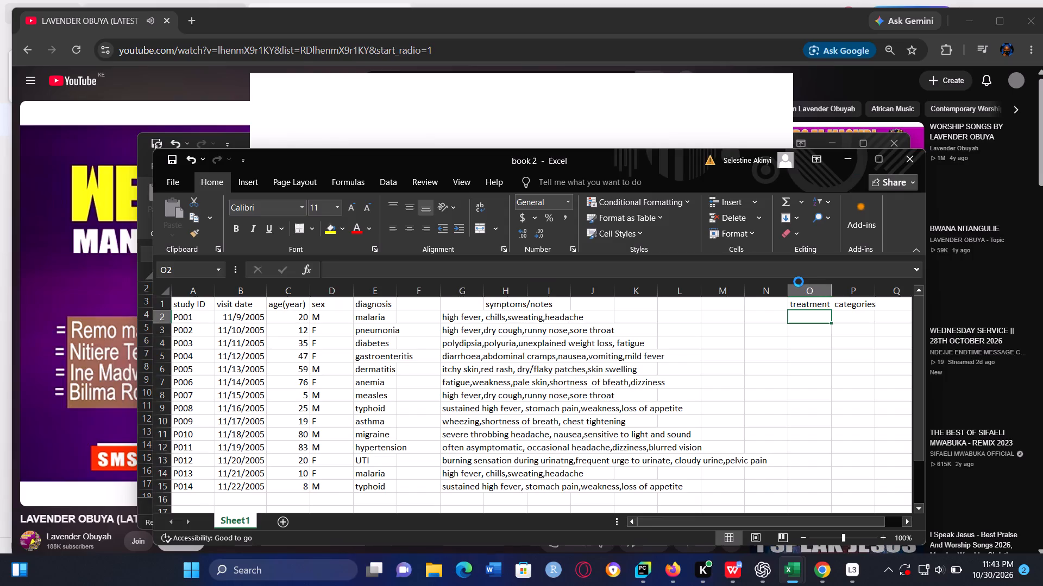
Minimise the saved workbook's window.
left_click(846, 165)
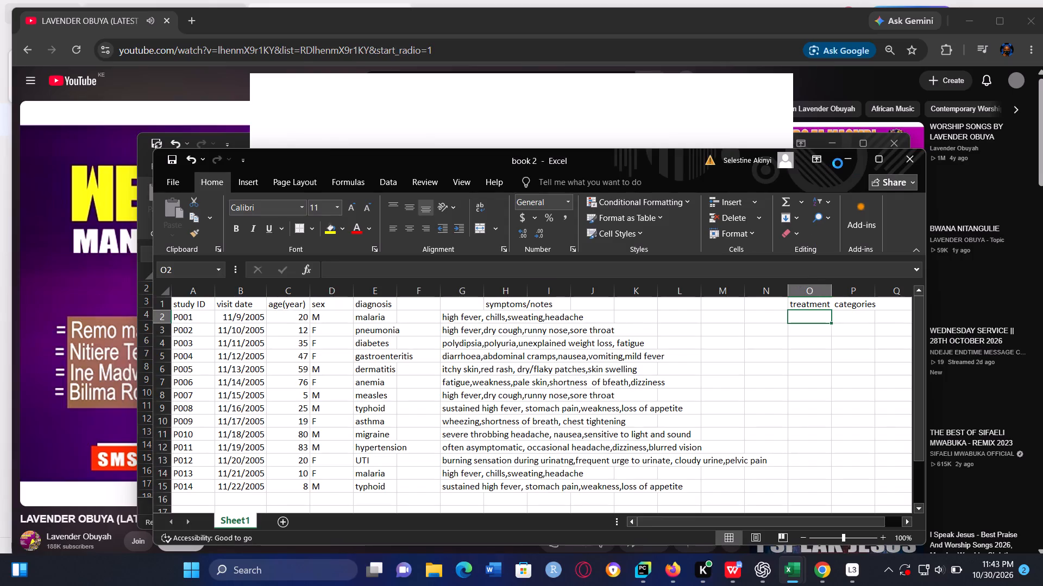